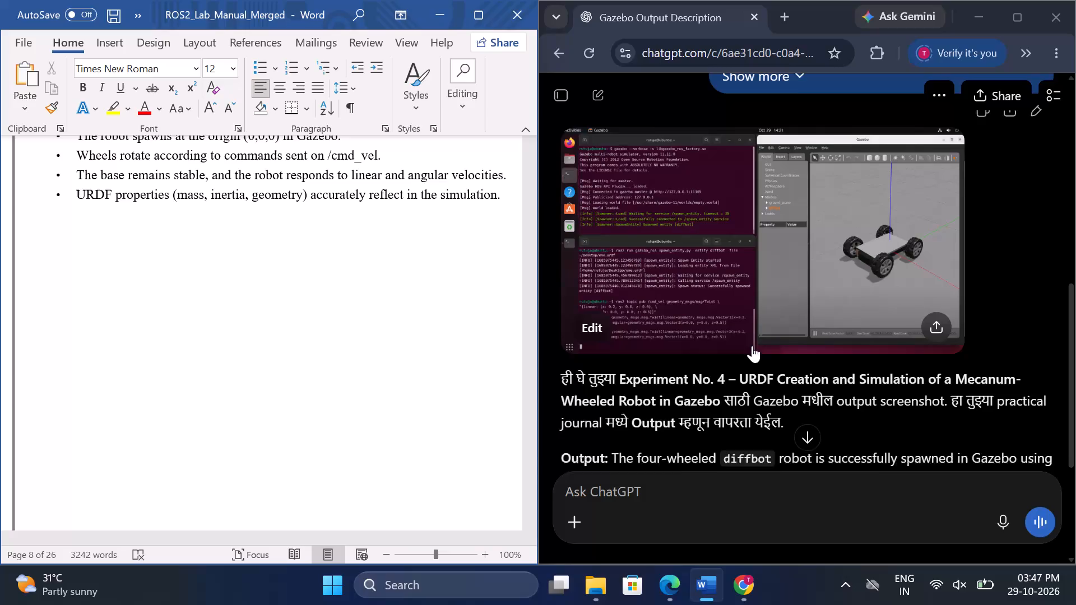
Open the generated Gazebo robot simulation image in the full image view.
left_click(644, 260)
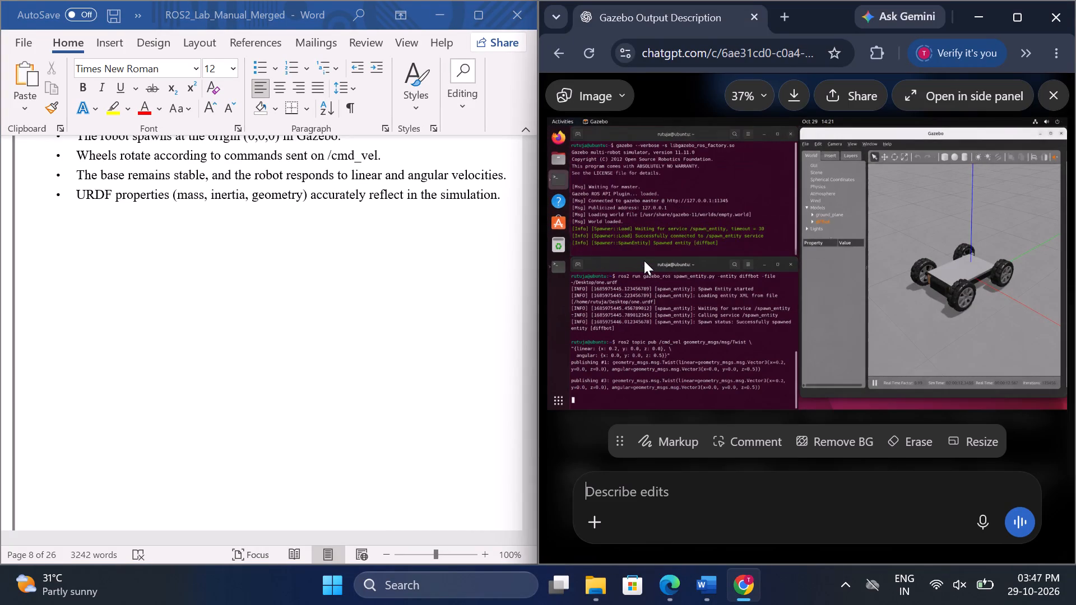
scroll(868, 183, "up", 3)
scroll(868, 284, "down", 3)
scroll(842, 291, "up", 1)
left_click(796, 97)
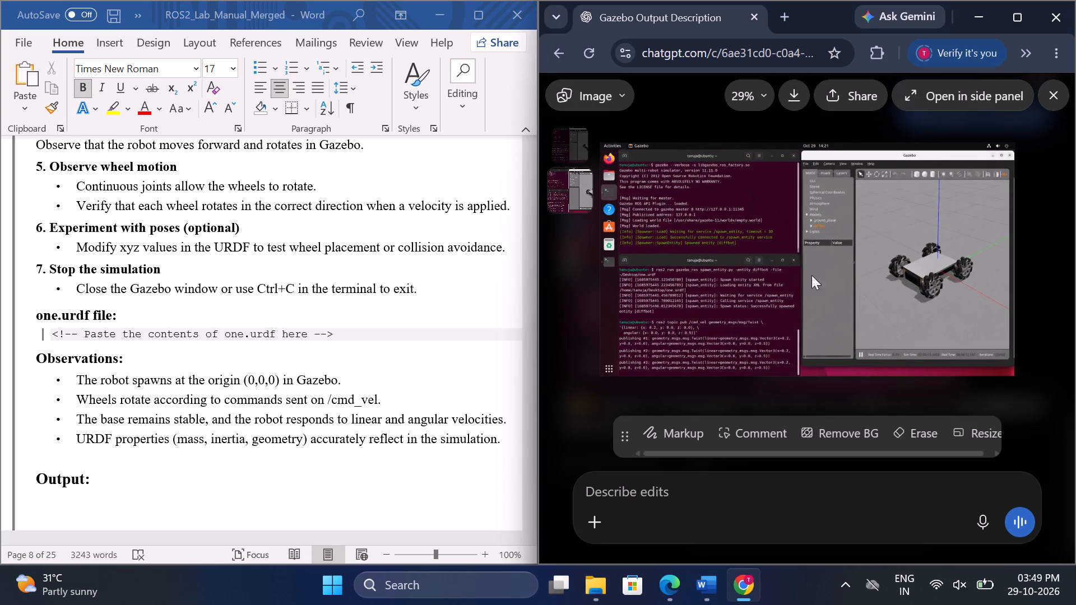
left_click(796, 99)
Copy the "Ubuntu ROS 2 Gazebo Robot Simulation" image from Downloads in File Explorer and paste it below "Output:" in the Word document.
scroll(416, 334, "down", 2)
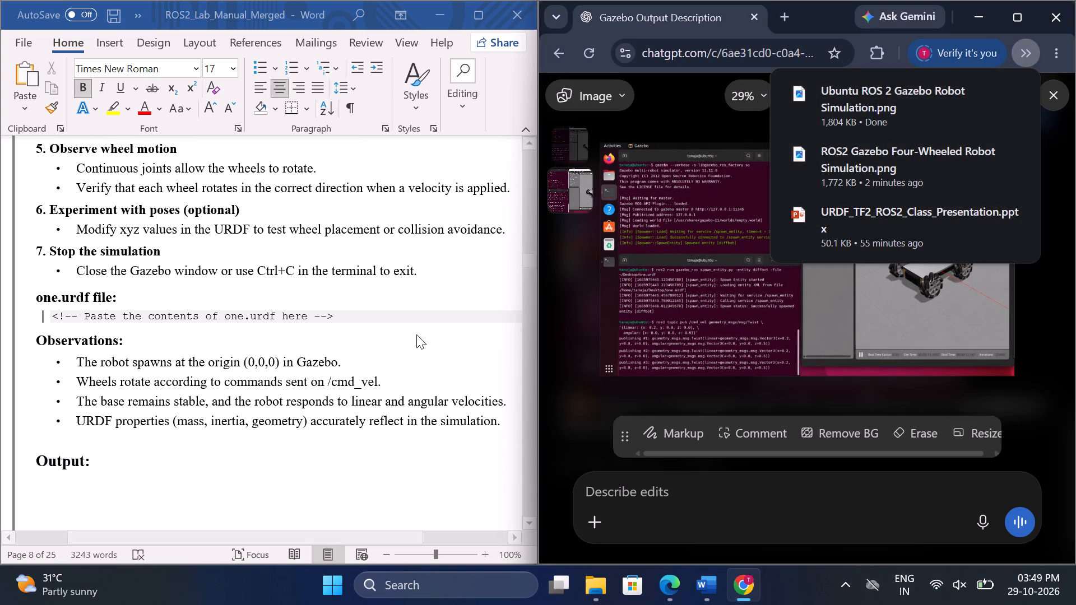
scroll(416, 334, "down", 2)
scroll(122, 212, "up", 2)
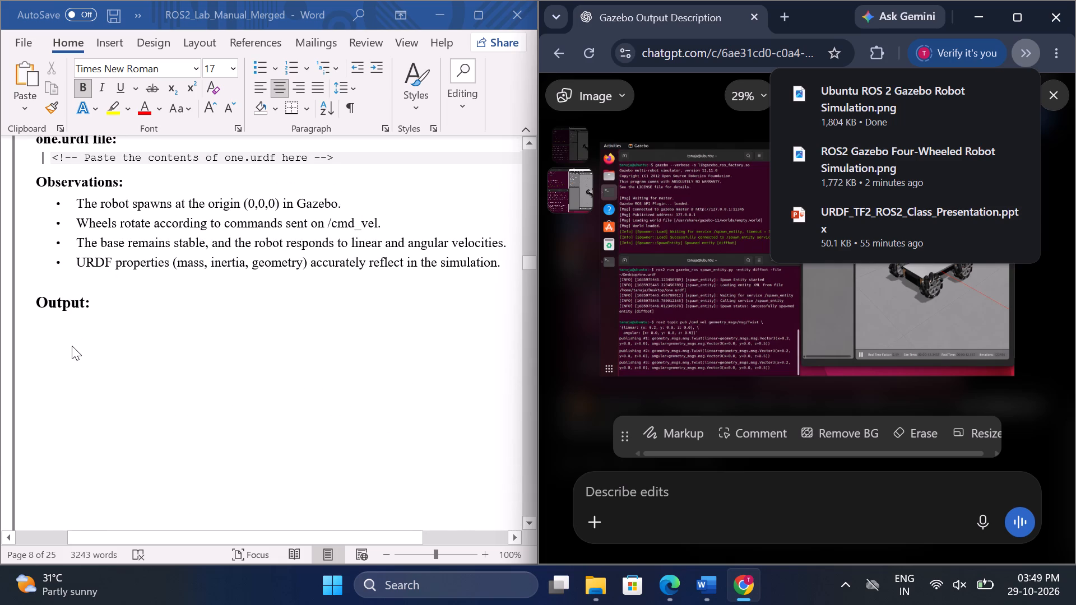
left_click(72, 346)
left_click(606, 588)
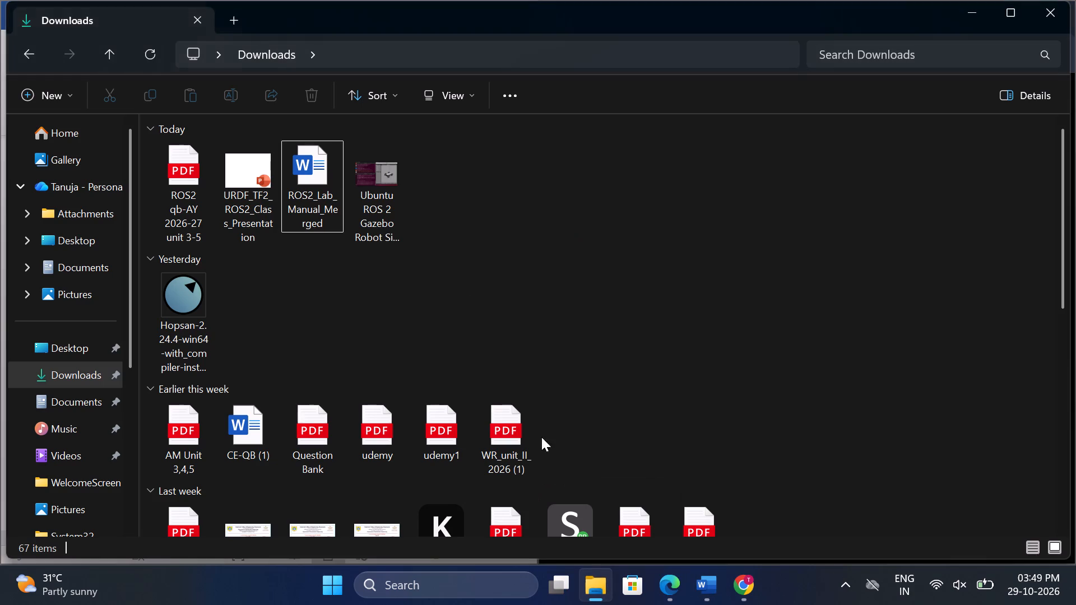
left_click(396, 217)
right_click(396, 217)
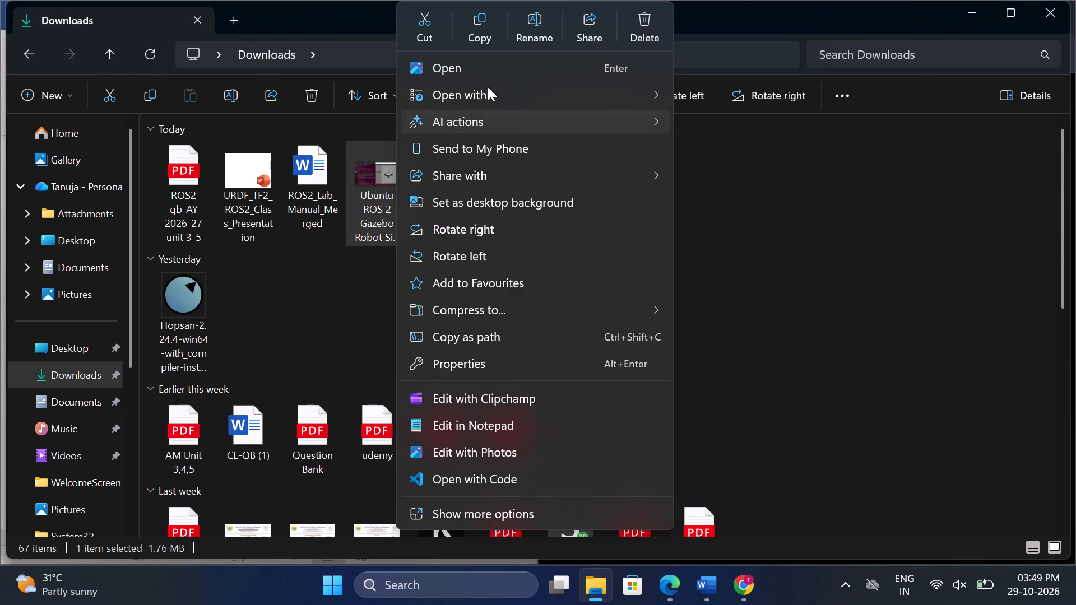
left_click(495, 41)
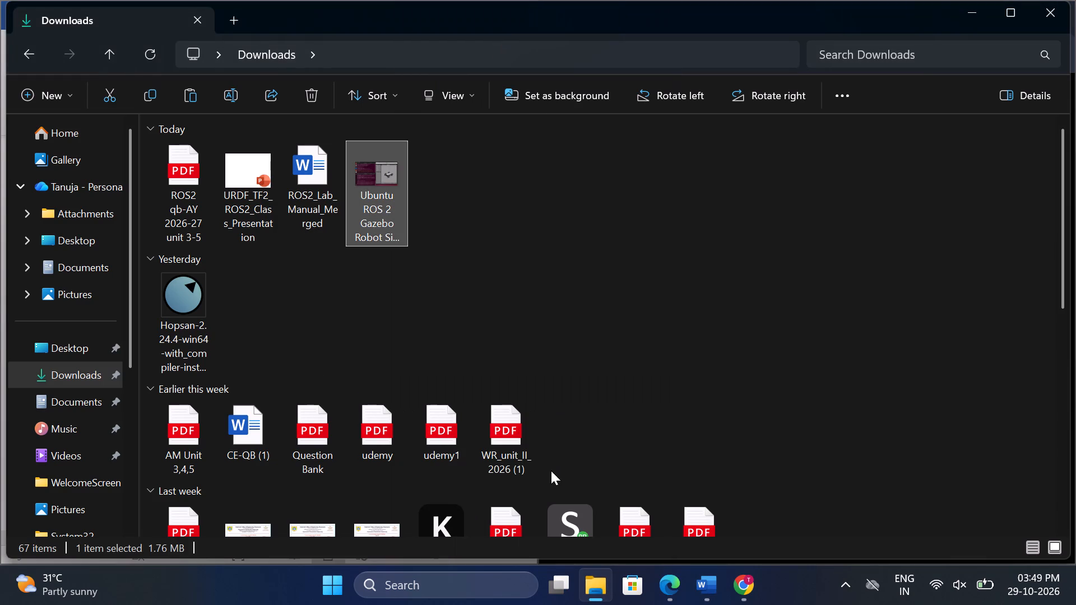
left_click(701, 589)
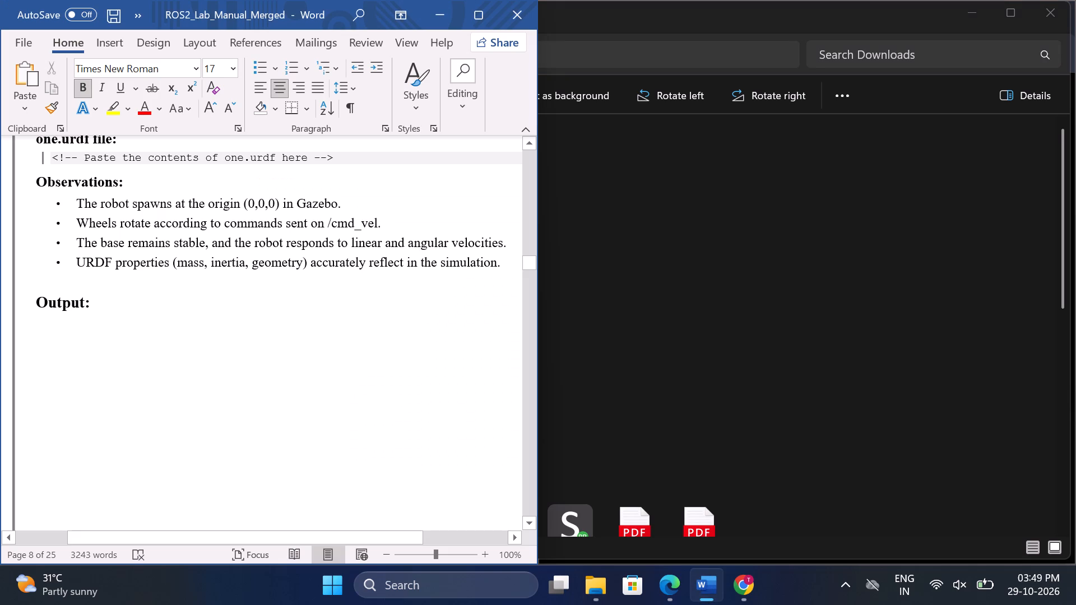
left_click(78, 350)
key("ctrl+v")
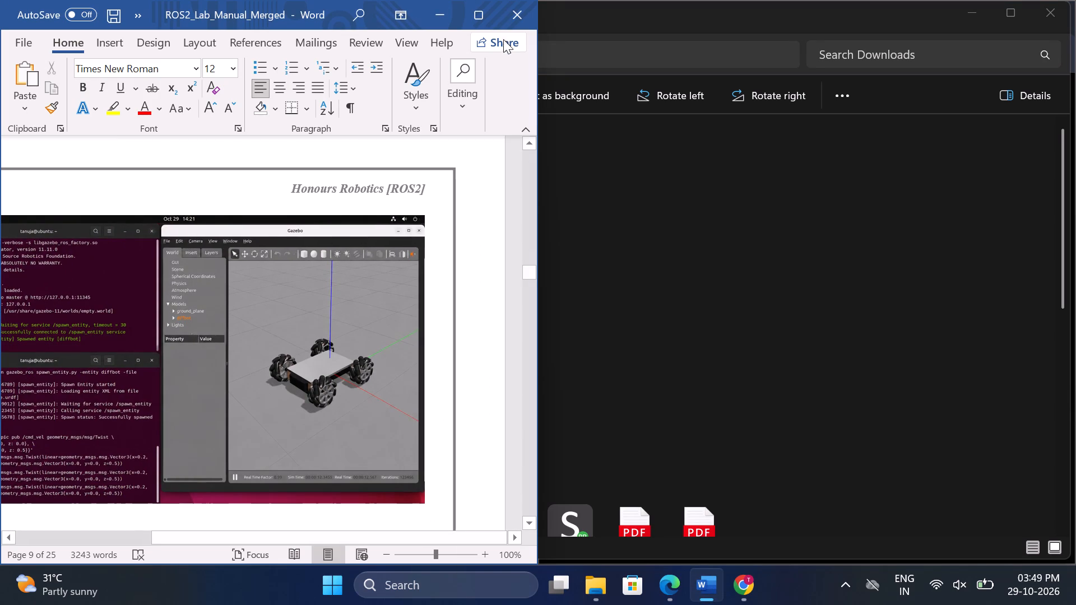
Maximize the Word window and set the pasted Gazebo picture's text wrapping to Tight.
left_click(483, 2)
scroll(533, 342, "up", 2)
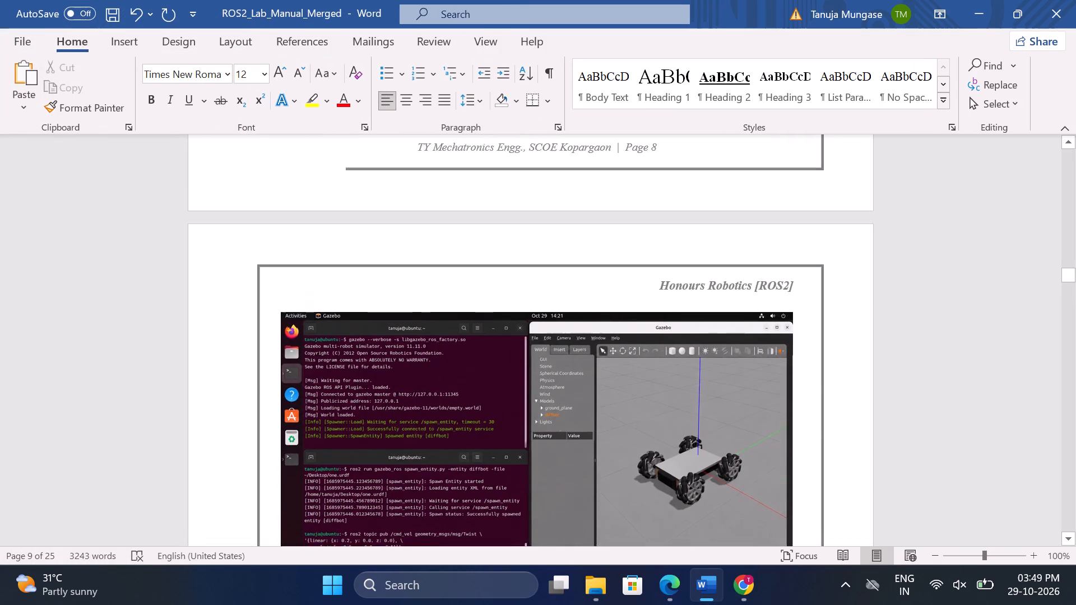
scroll(533, 342, "up", 2)
scroll(533, 342, "down", 5)
scroll(726, 412, "down", 1)
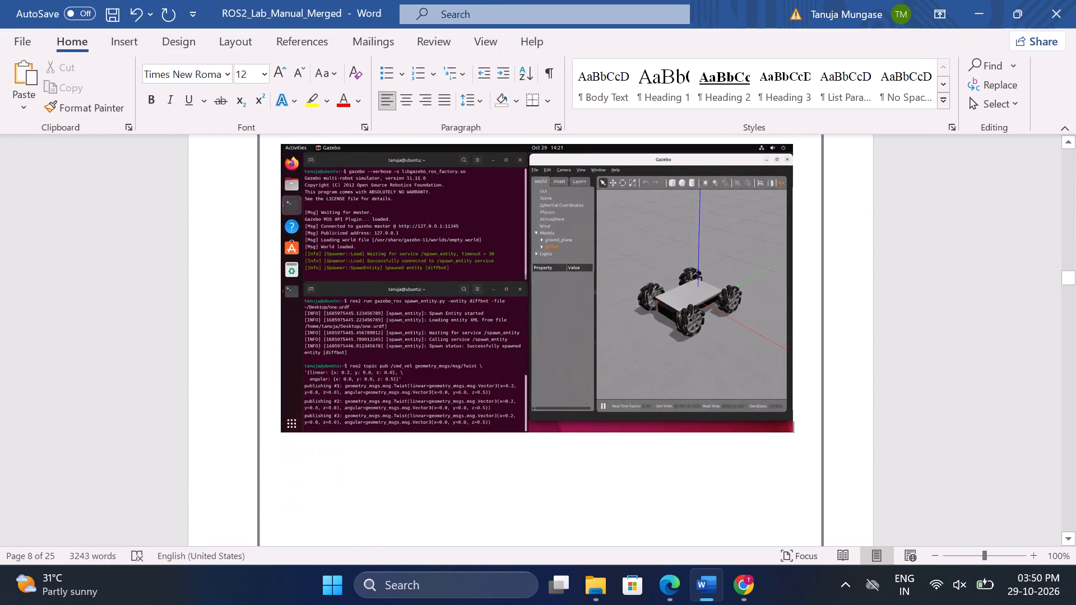
left_click(658, 348)
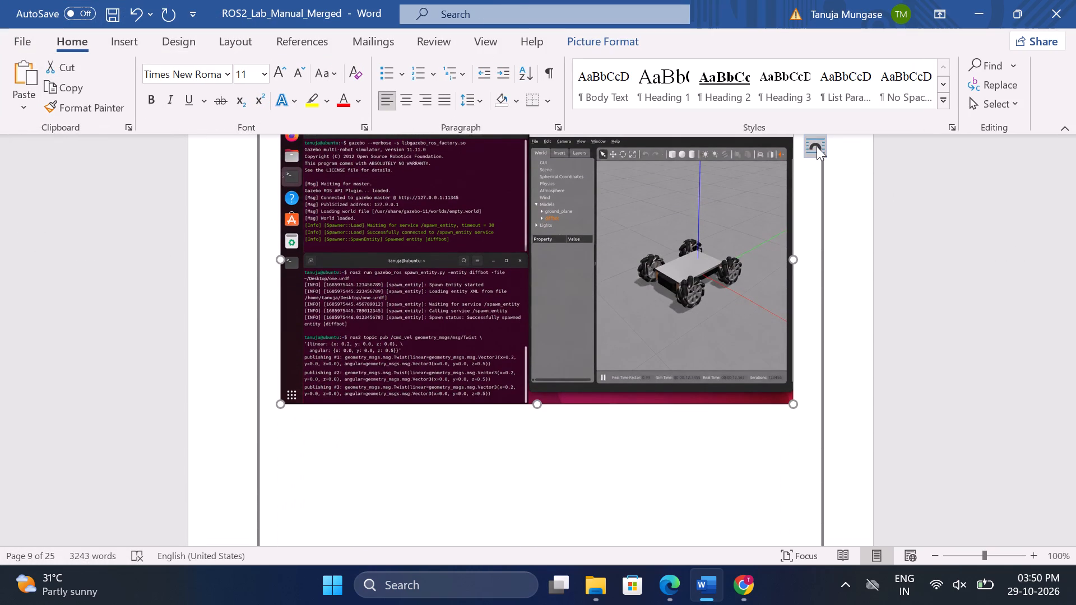
left_click(817, 146)
left_click(893, 273)
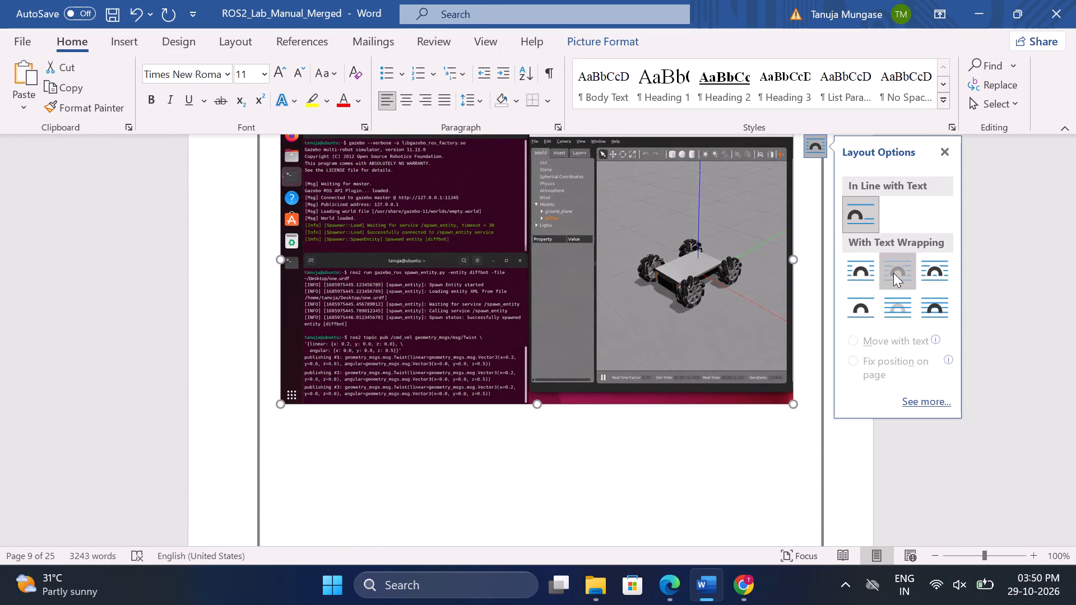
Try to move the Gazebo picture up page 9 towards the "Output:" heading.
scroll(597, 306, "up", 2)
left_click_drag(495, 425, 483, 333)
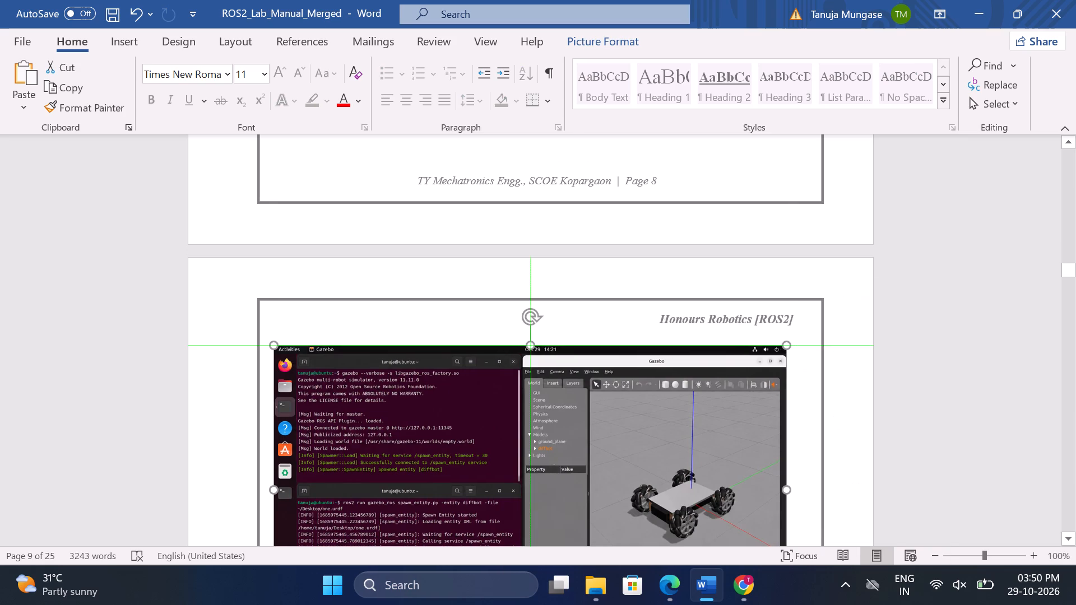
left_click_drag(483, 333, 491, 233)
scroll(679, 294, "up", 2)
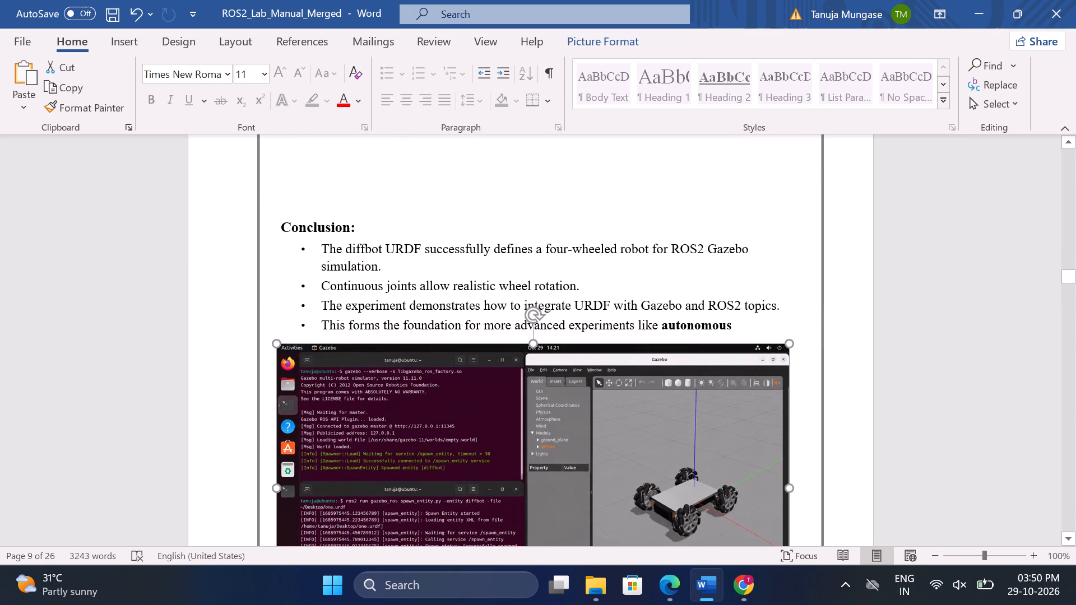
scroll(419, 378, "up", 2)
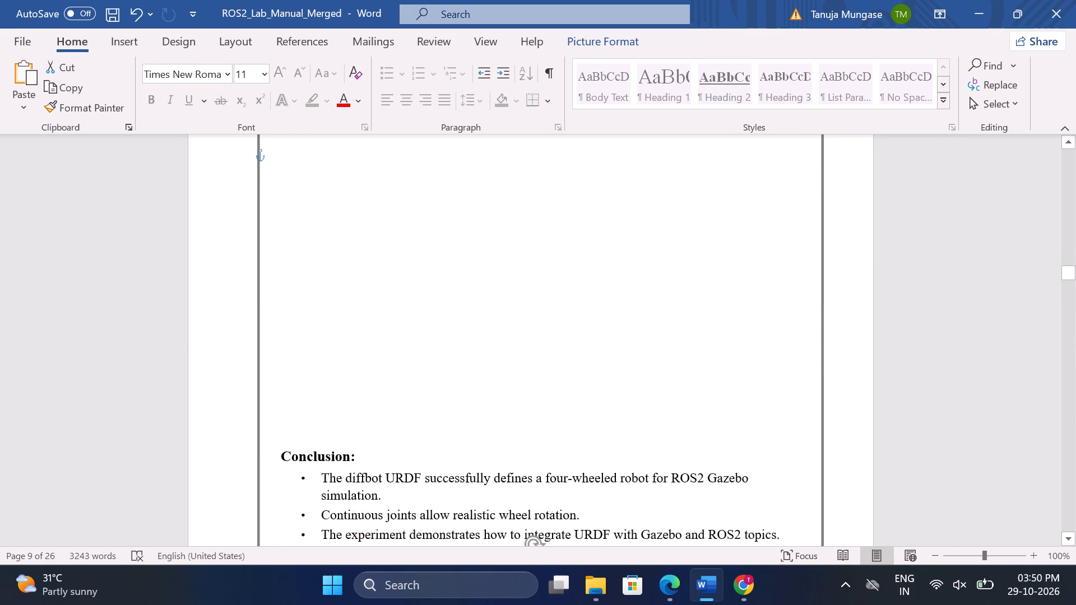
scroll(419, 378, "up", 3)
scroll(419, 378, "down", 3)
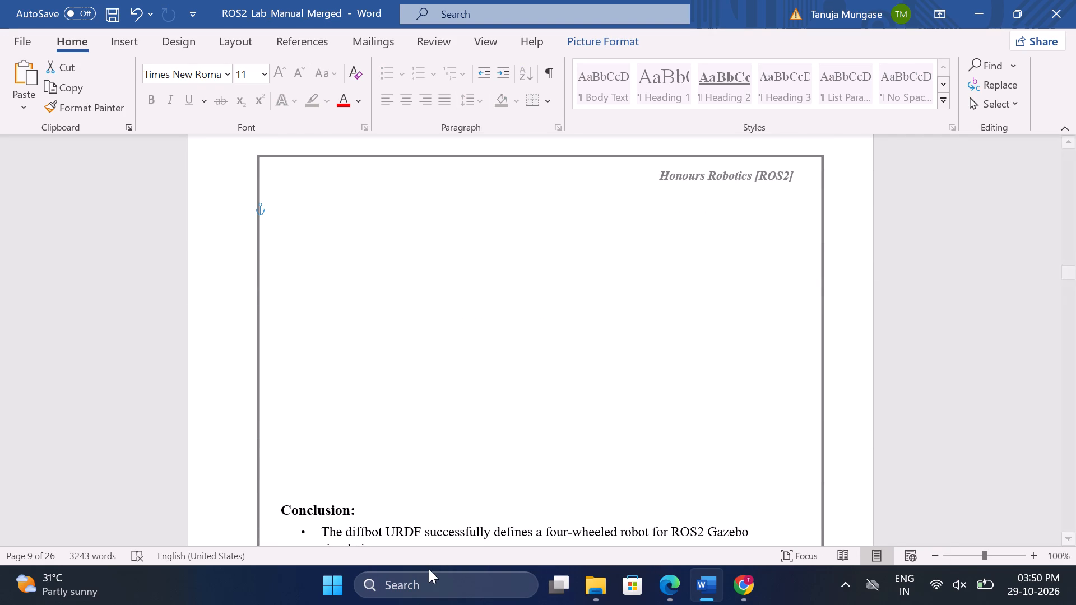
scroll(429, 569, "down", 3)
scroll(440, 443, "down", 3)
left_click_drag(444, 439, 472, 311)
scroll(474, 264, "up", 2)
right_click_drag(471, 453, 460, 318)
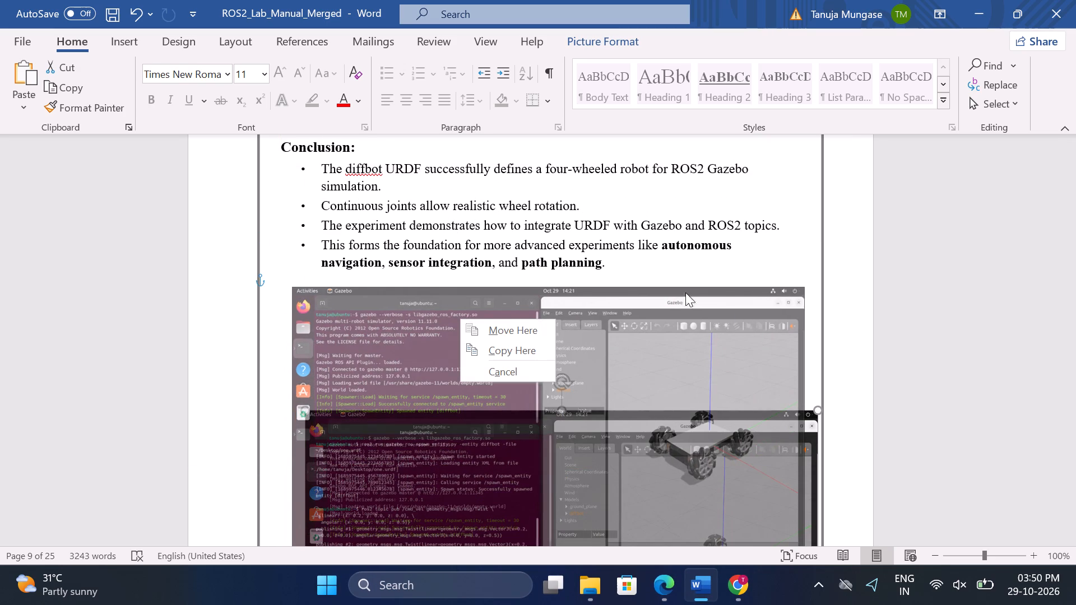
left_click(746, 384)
Change the Gazebo picture's text wrapping to In Front of Text.
scroll(760, 449, "down", 1)
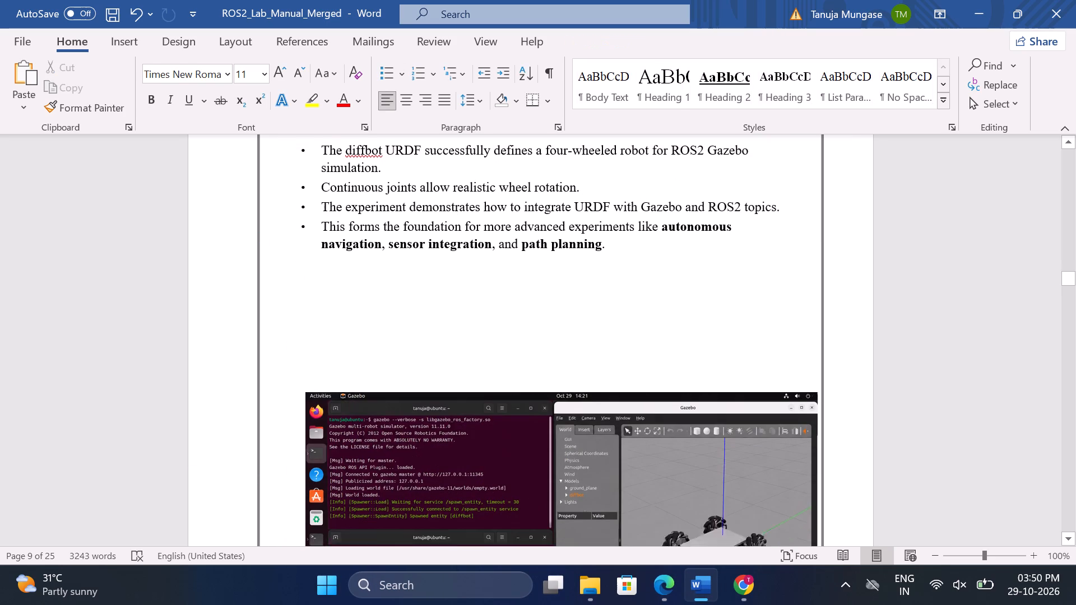
scroll(760, 449, "down", 1)
left_click(697, 331)
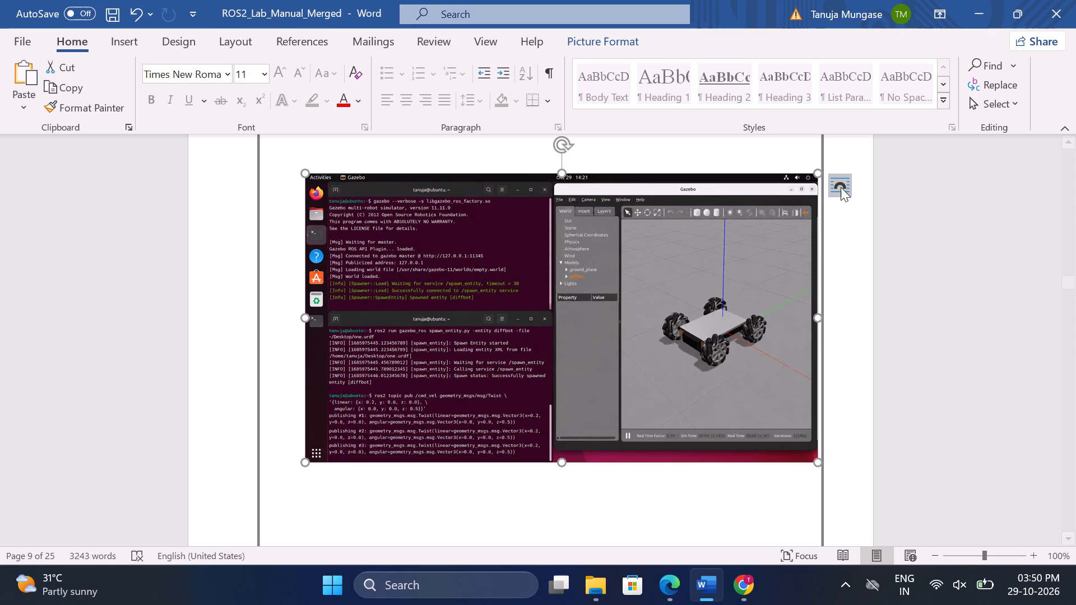
left_click(841, 187)
left_click(966, 346)
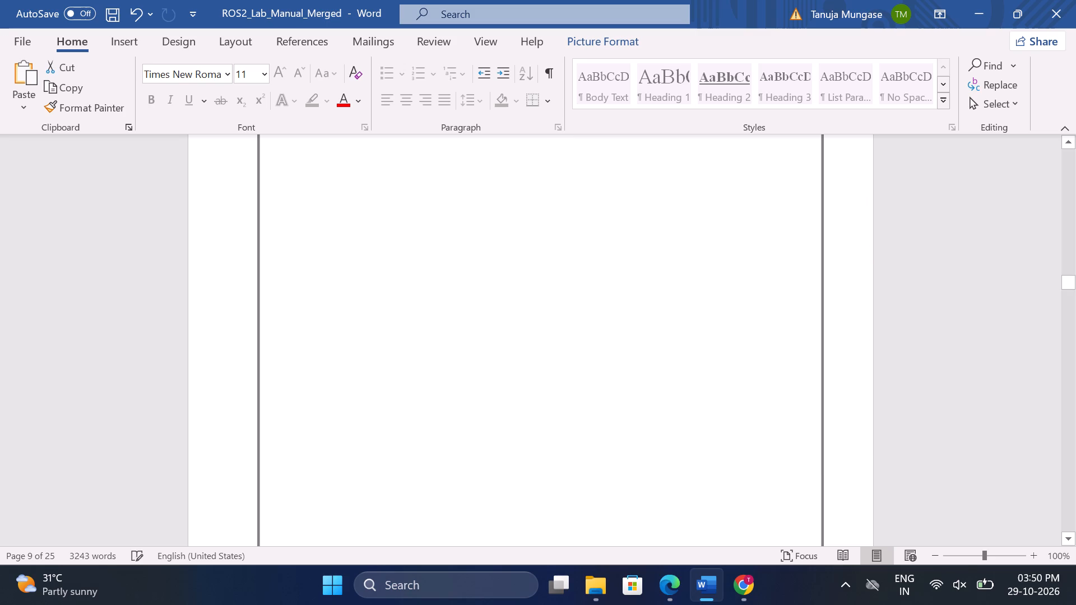
Place the Gazebo picture directly below "Output:" on page 8, lined up with the text margin and above the footer.
scroll(756, 320, "up", 6)
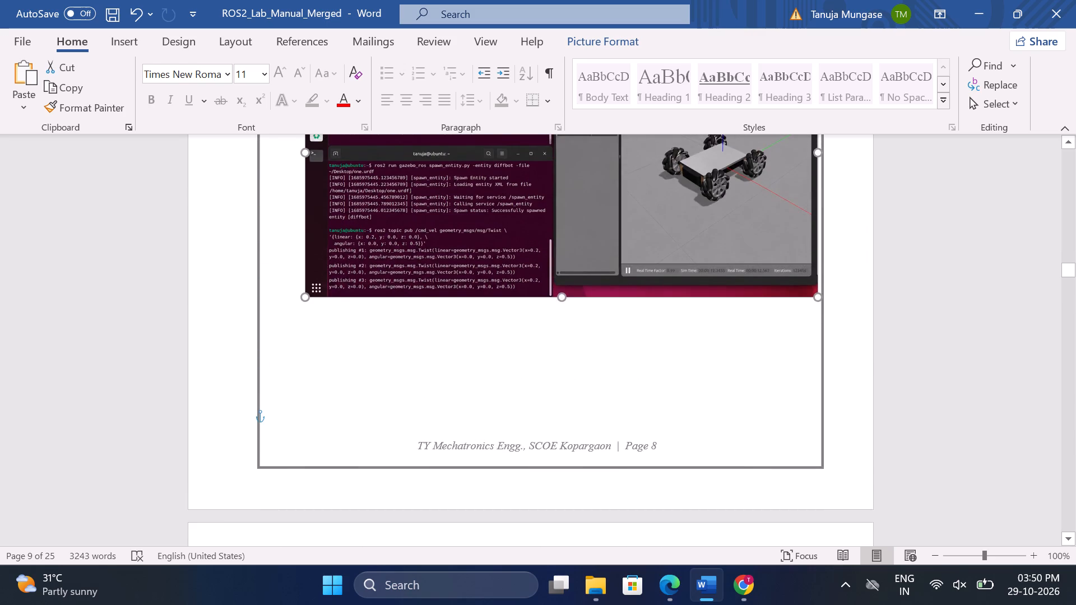
scroll(756, 320, "up", 1)
scroll(756, 320, "down", 2)
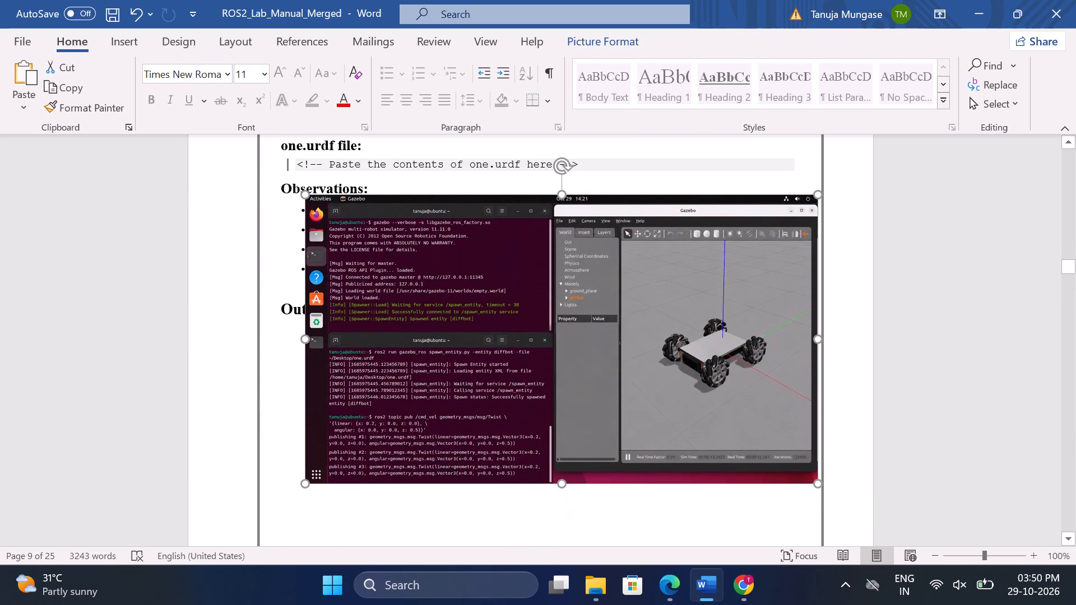
scroll(756, 320, "down", 1)
left_click_drag(572, 283, 539, 425)
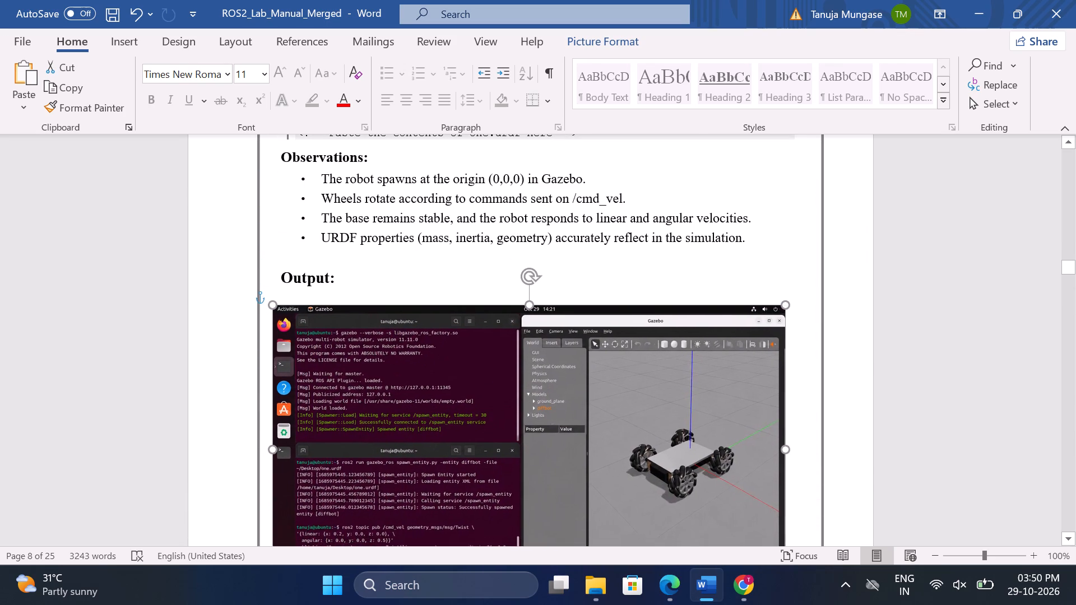
left_click_drag(539, 425, 546, 419)
scroll(546, 419, "down", 1)
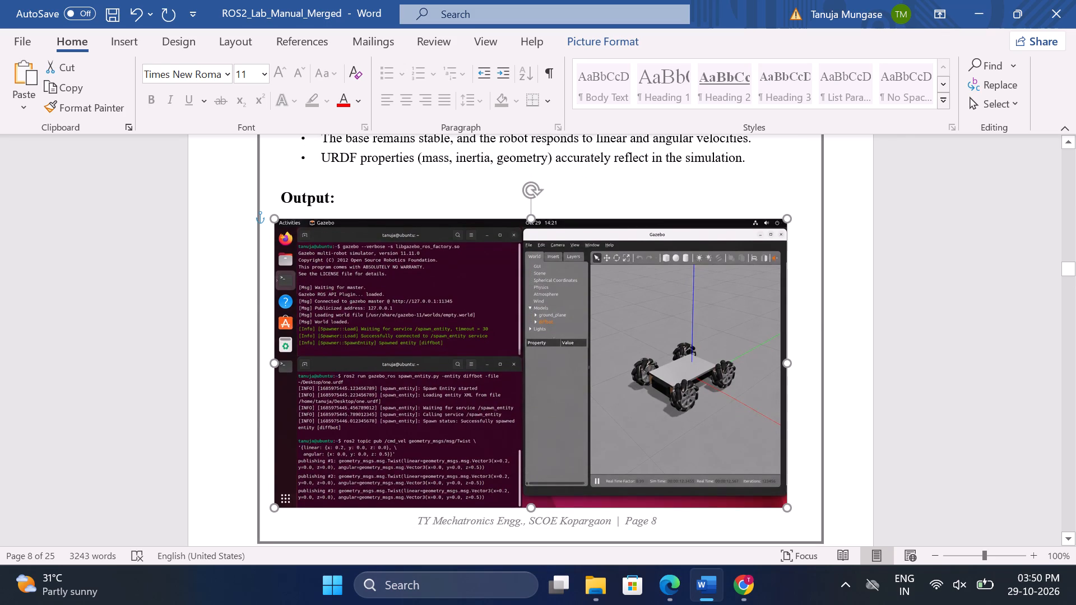
left_click_drag(517, 385, 529, 380)
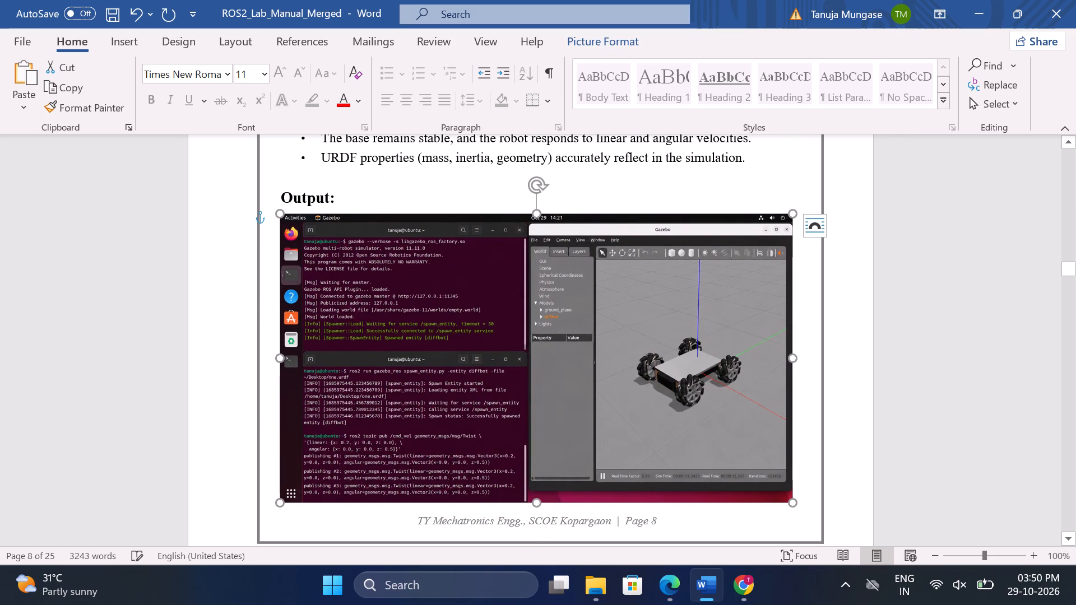
left_click(612, 188)
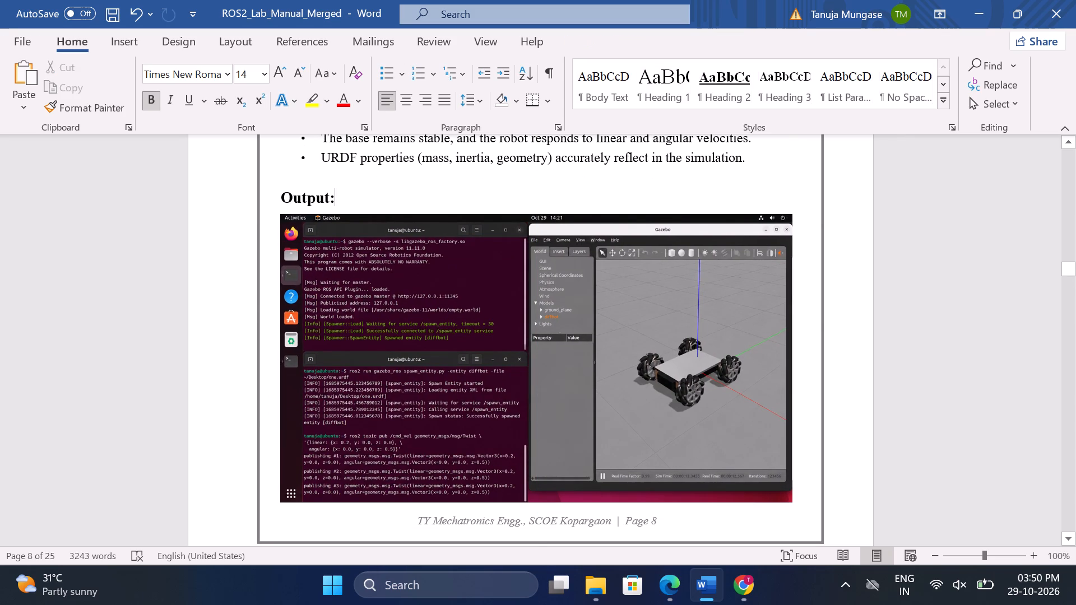
scroll(493, 335, "down", 4)
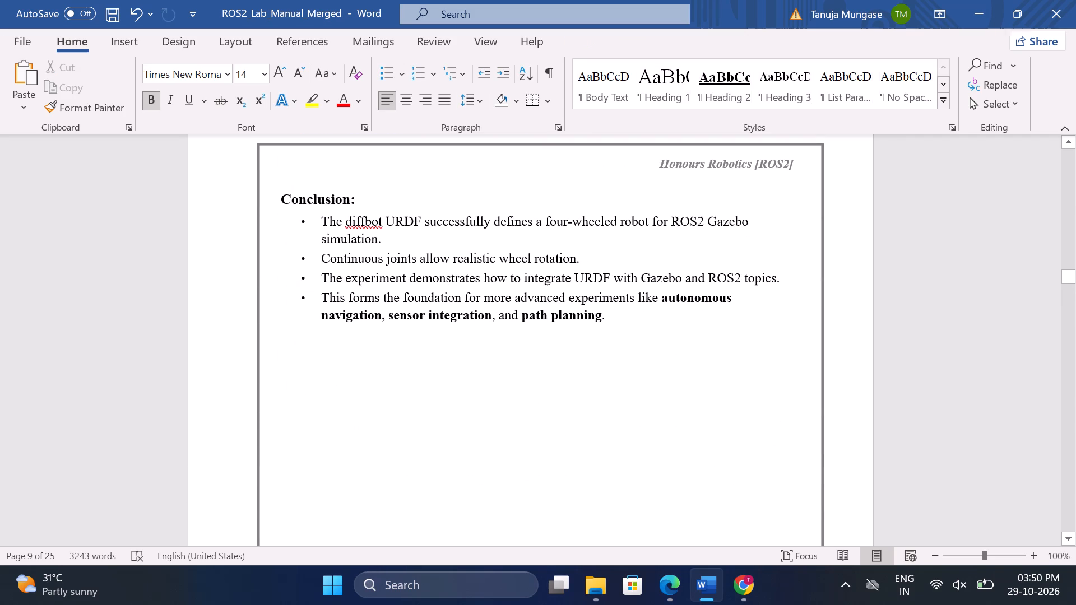
scroll(493, 335, "down", 3)
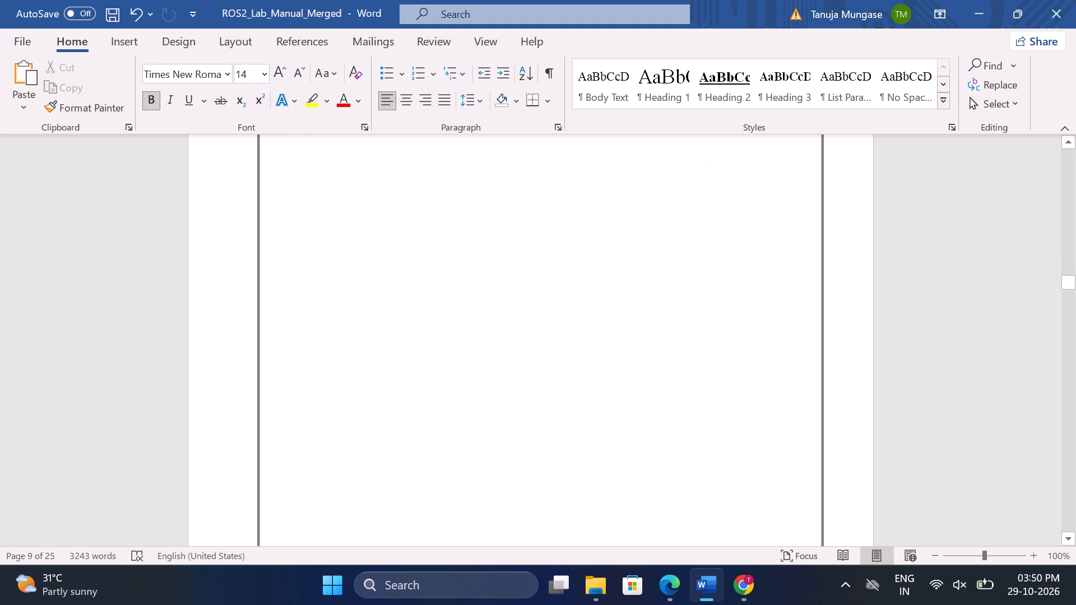
scroll(382, 359, "down", 2)
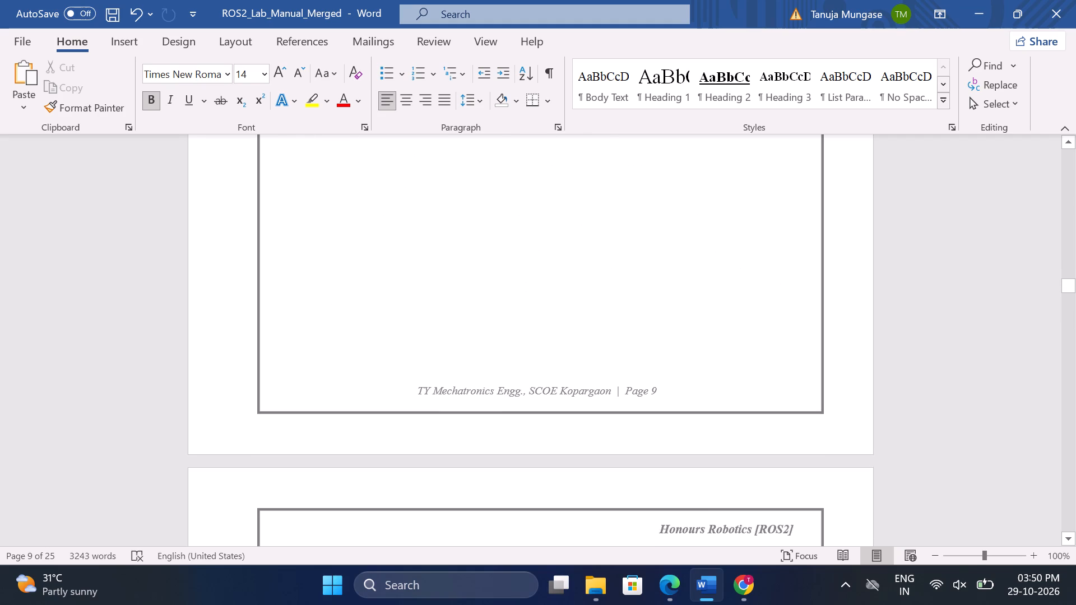
scroll(382, 359, "down", 2)
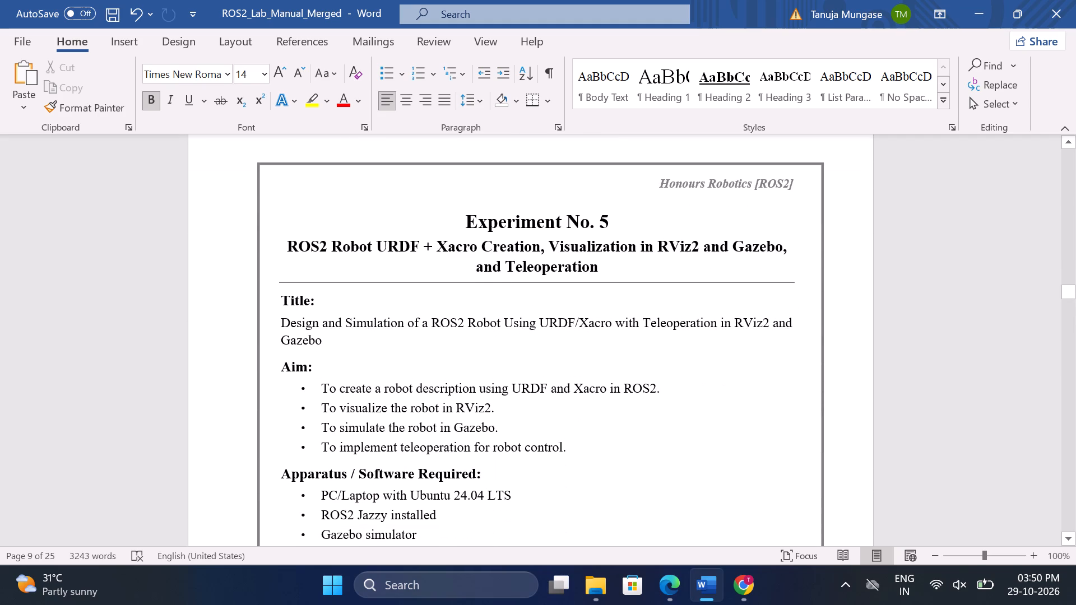
left_click_drag(453, 217, 539, 527)
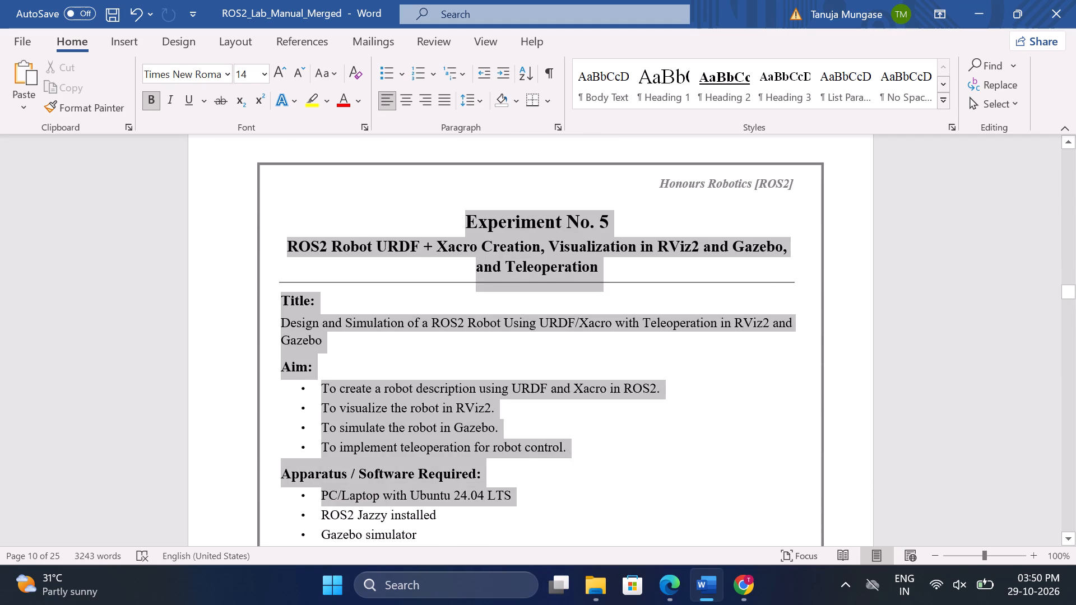
left_click_drag(539, 527, 525, 394)
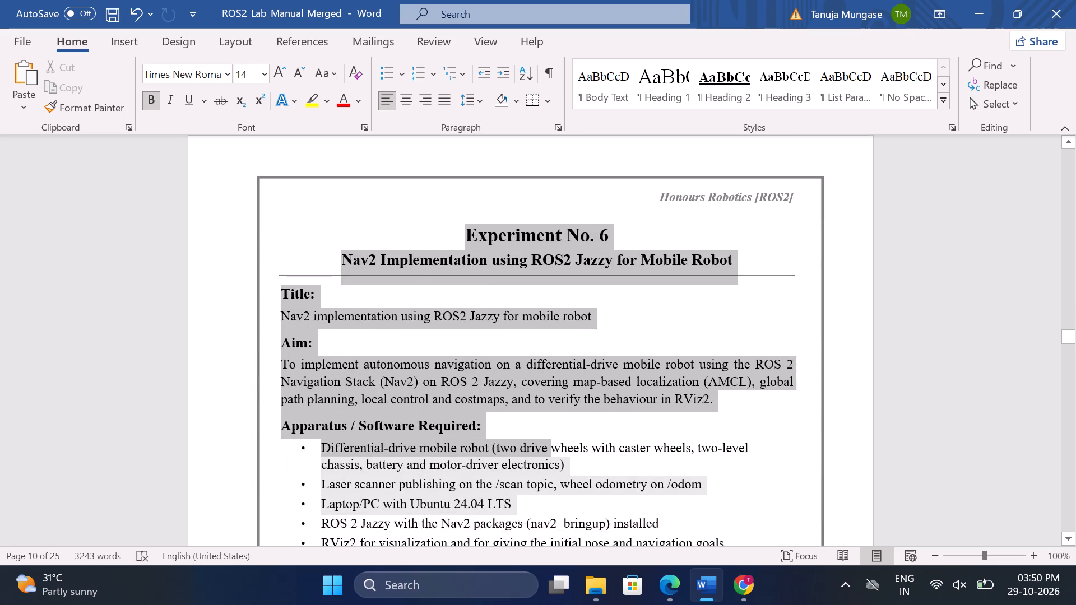
left_click_drag(525, 394, 523, 203)
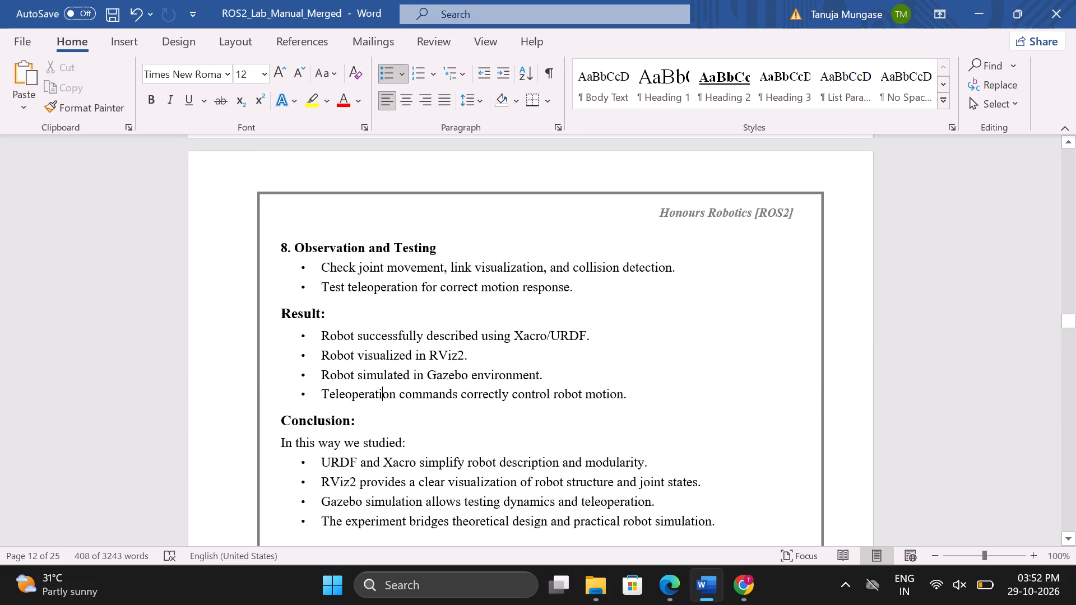
left_click(628, 403)
key("Return")
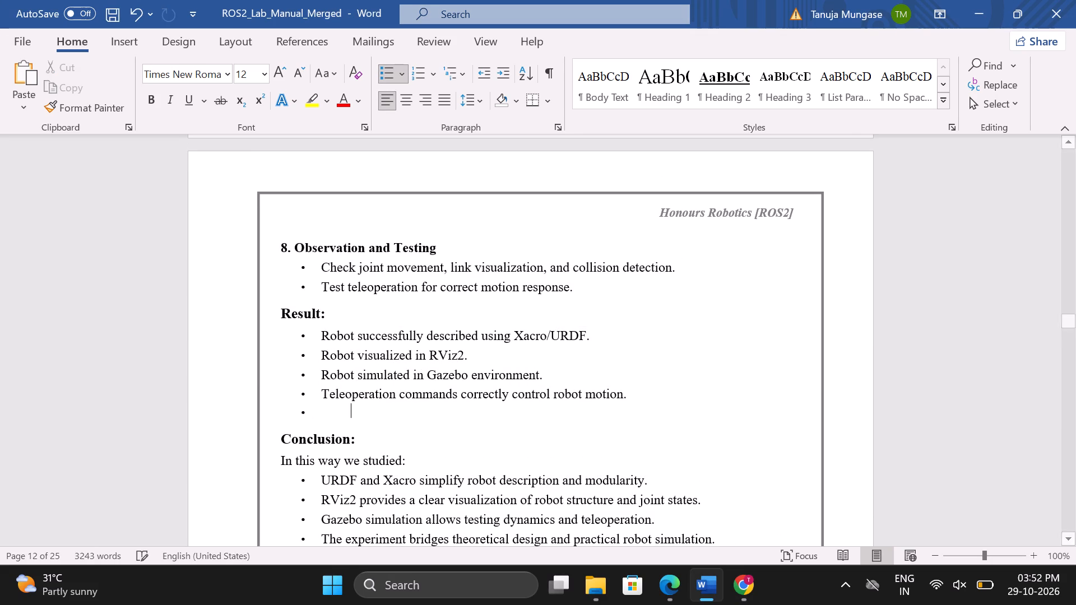
key("Return")
key("Return")
key("Return")
key("Return")
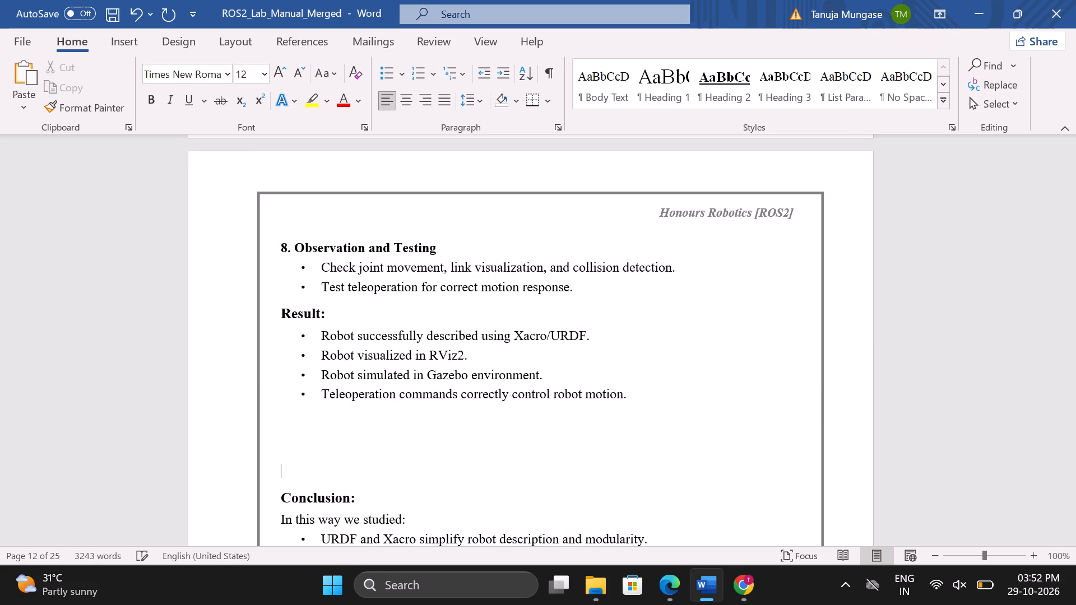
key("Return")
key("Return")
key("Return")
scroll(628, 403, "down", 3)
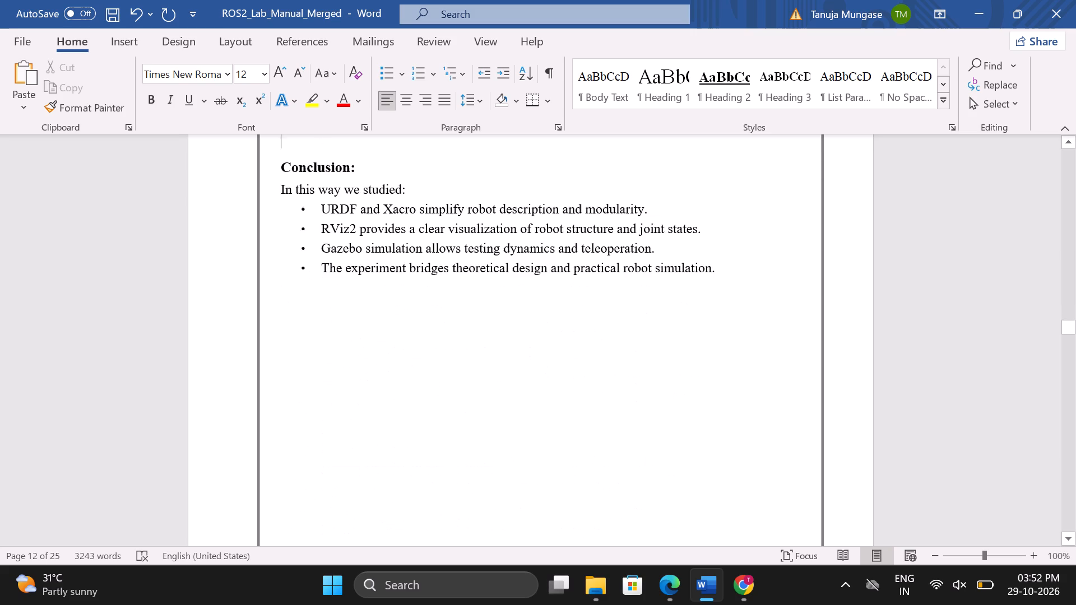
key("Return")
key("Return")
key("Return")
key("Return")
key("Return")
key("Return")
key("Return")
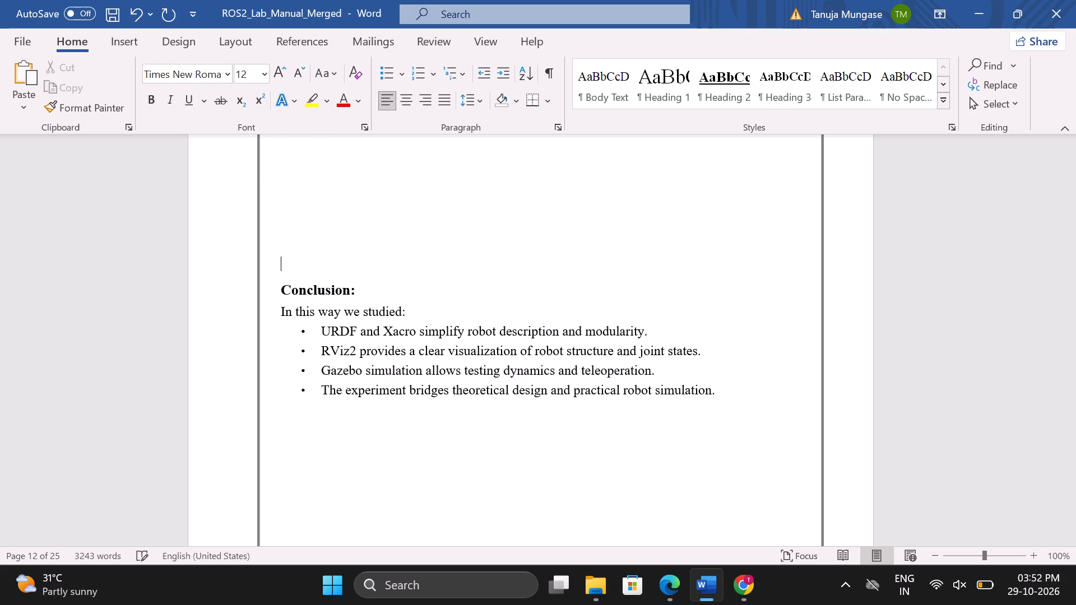
Add an "Output:" heading in bold 14 pt below Experiment No. 5's Result list, followed by a new line.
scroll(628, 403, "up", 2)
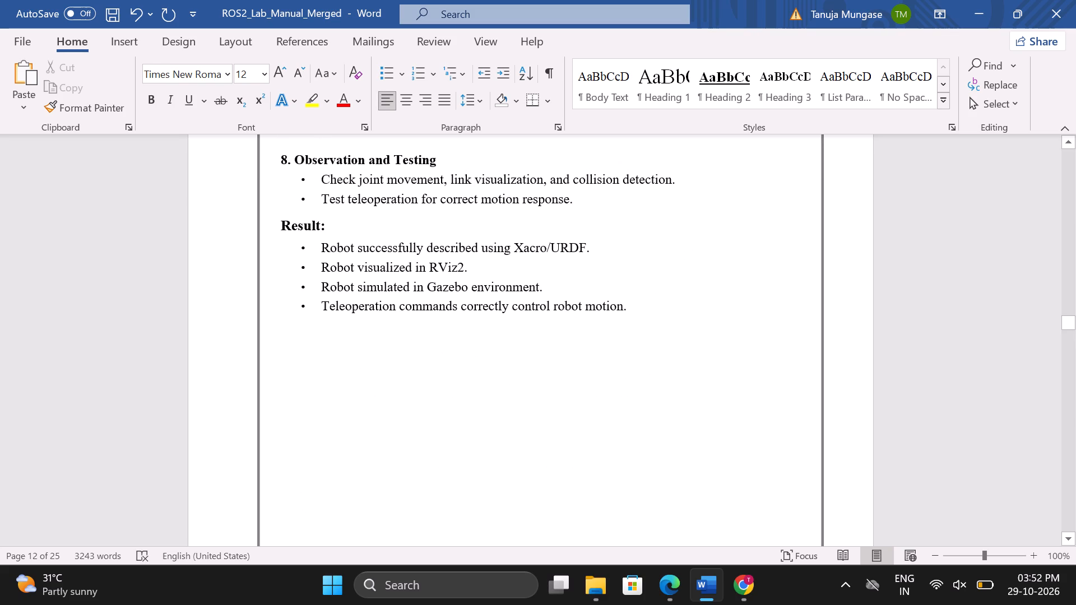
left_click(281, 336)
key("Return")
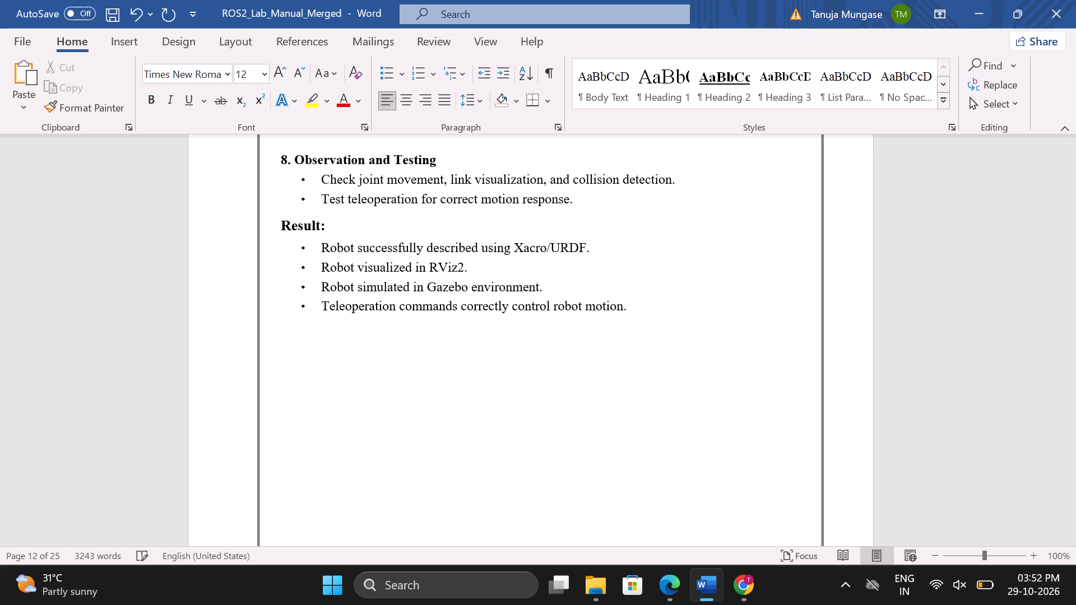
type("Output")
key("shift+colon")
left_click_drag(326, 345, 293, 339)
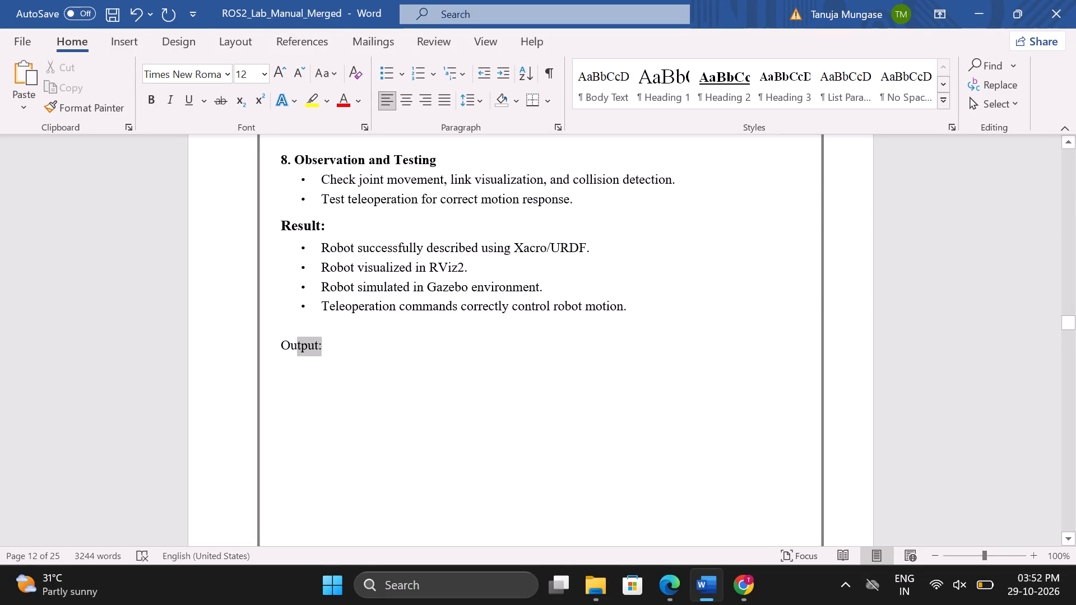
left_click_drag(293, 339, 271, 339)
left_click(397, 294)
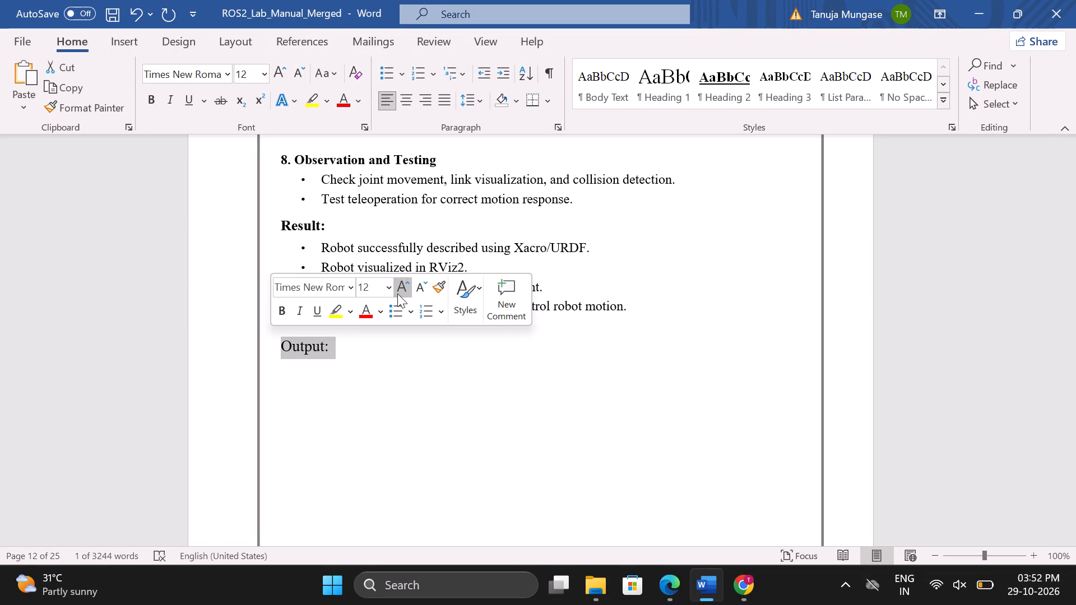
left_click(279, 311)
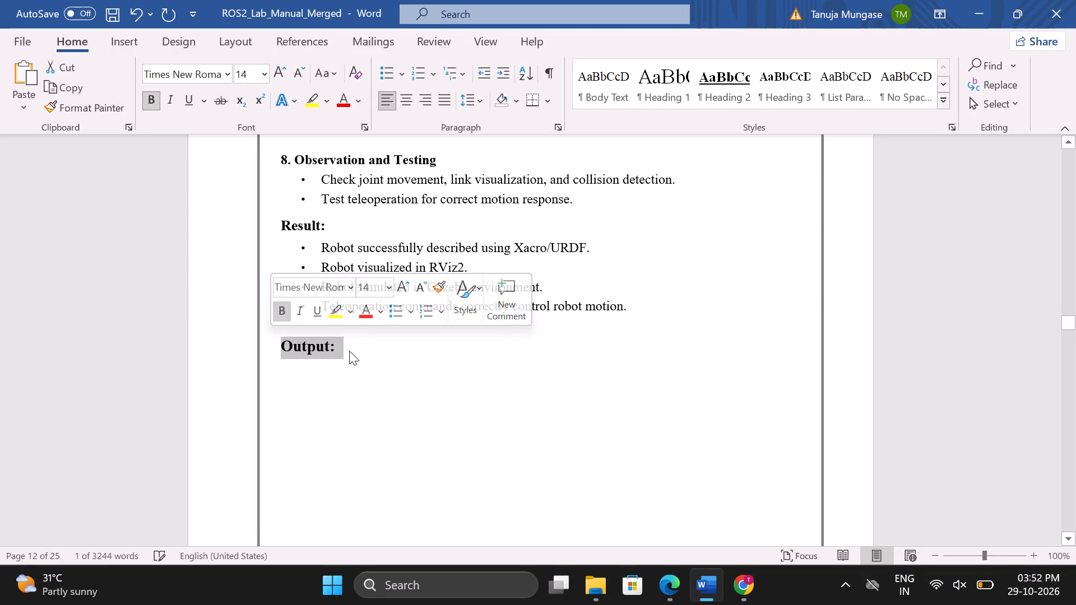
left_click(361, 352)
key("Return")
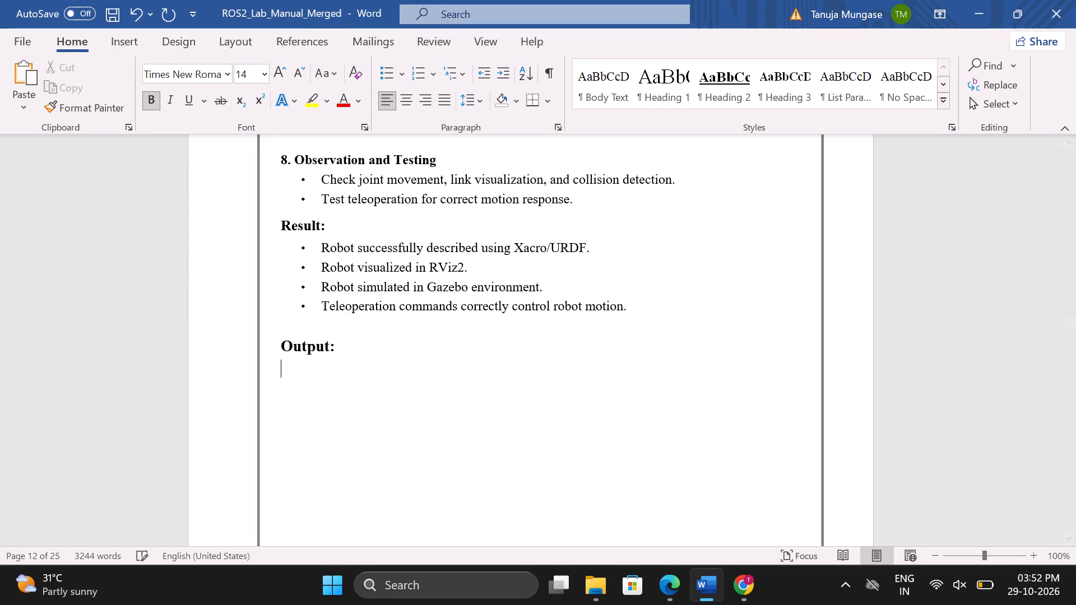
Copy the ROS2 Mecanum Robot Experiment 5 image from the Downloads folder and paste it under "Output:" in the Word manual.
left_click(590, 583)
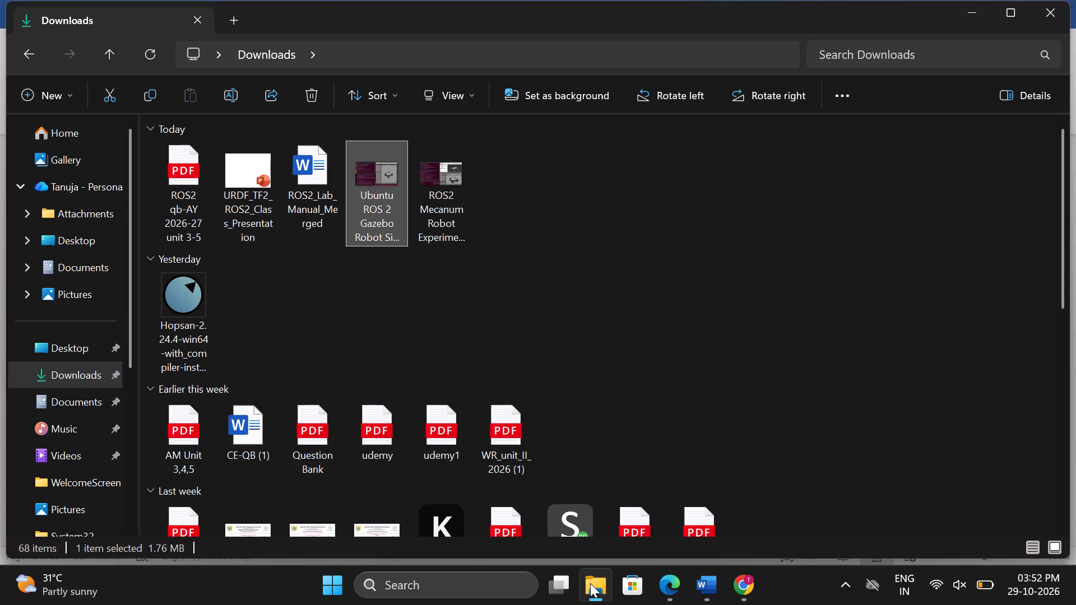
left_click(425, 217)
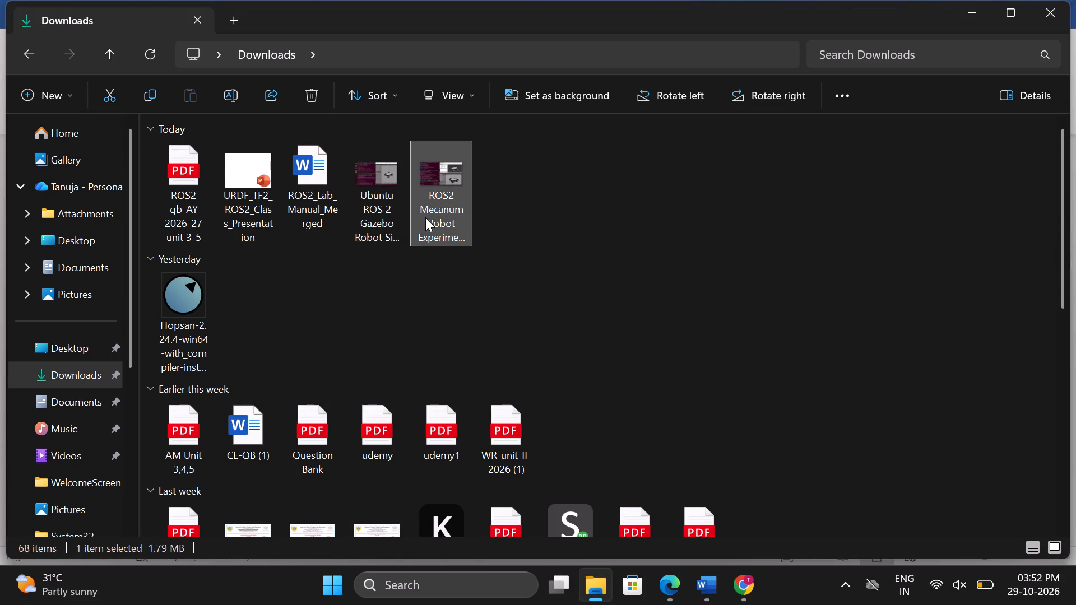
right_click(425, 217)
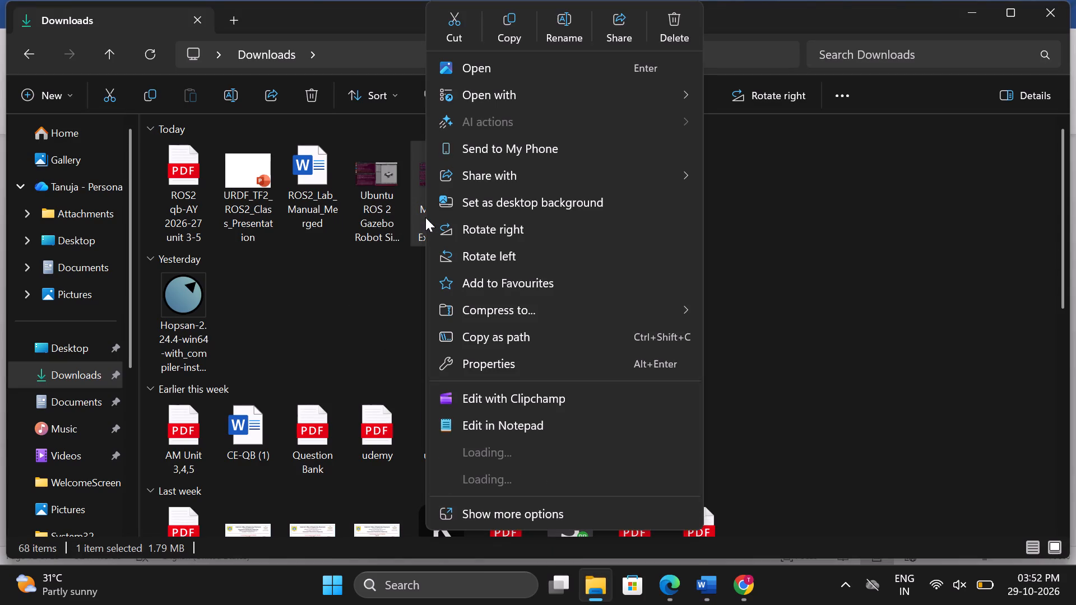
left_click(510, 26)
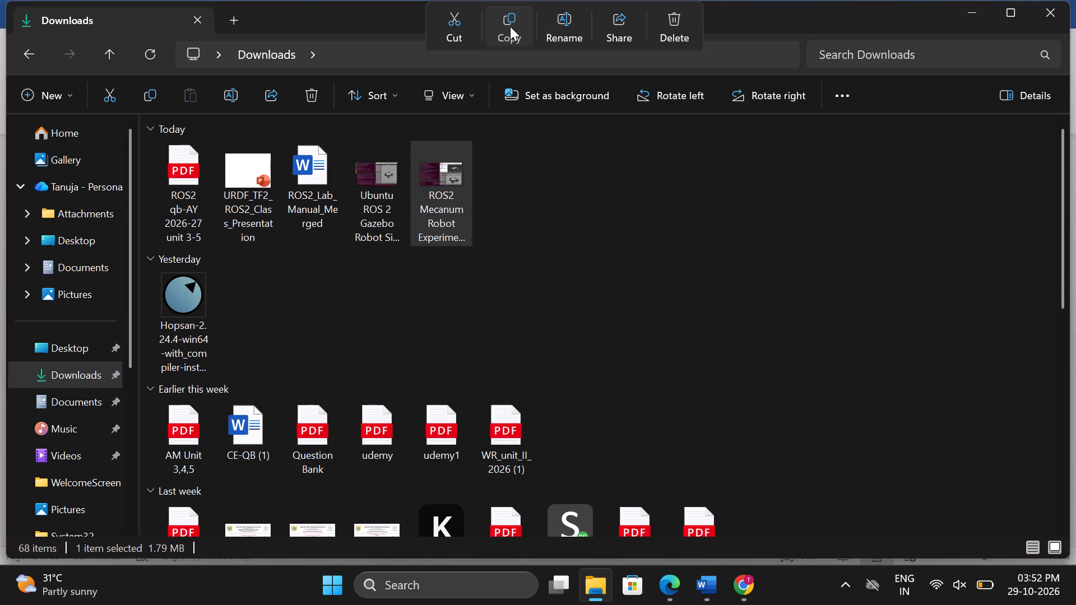
left_click(712, 584)
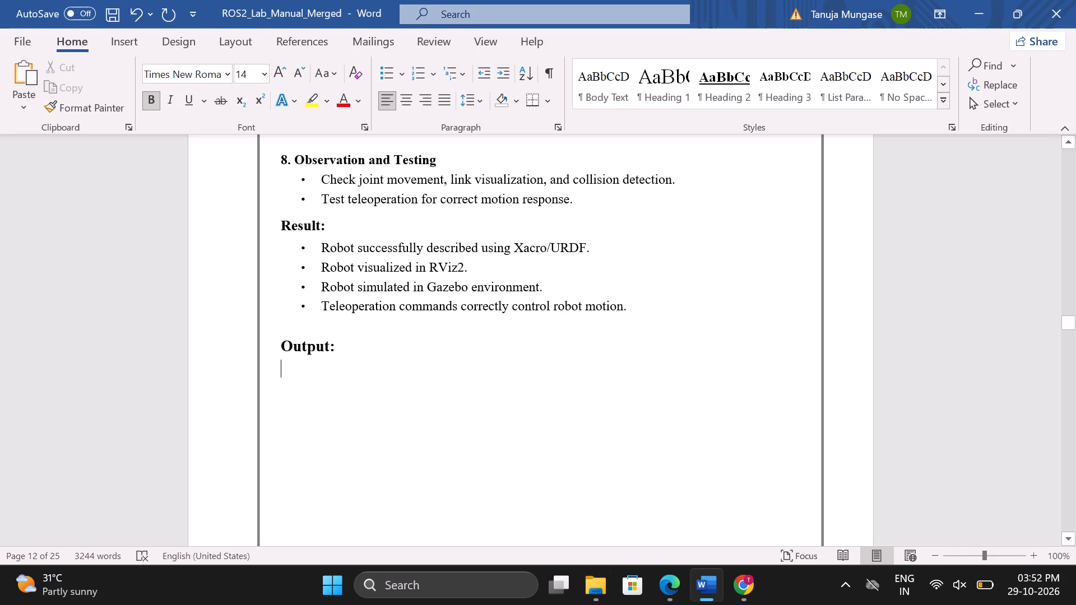
key("ctrl+v")
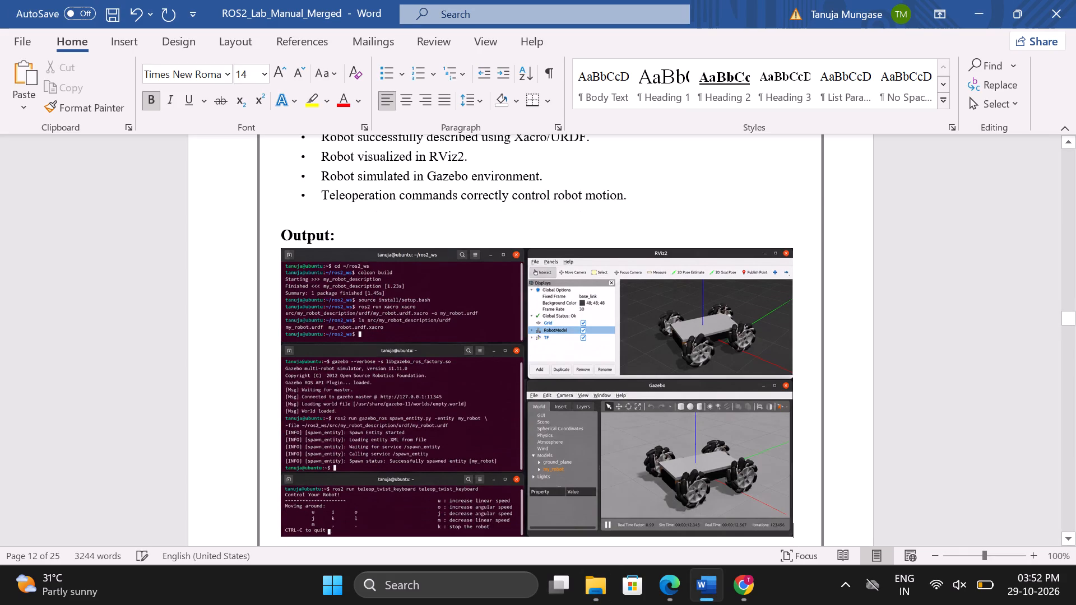
left_click_drag(547, 337, 536, 350)
Delete the surplus blank lines above Experiment No. 5's Conclusion until the whole section fits on page 12.
scroll(536, 350, "down", 2)
scroll(369, 393, "down", 1)
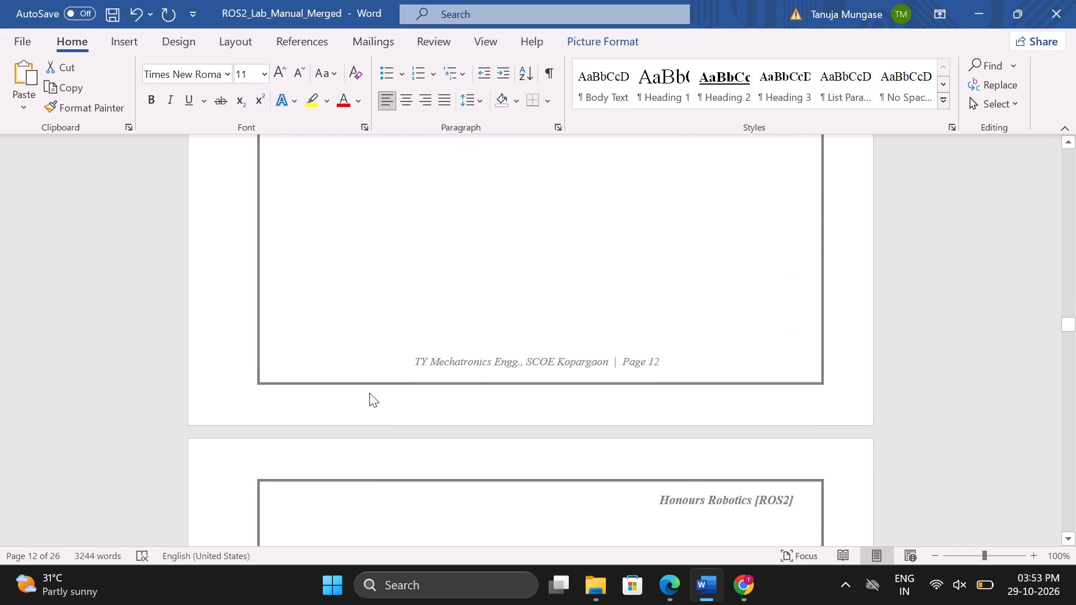
scroll(287, 502, "down", 2)
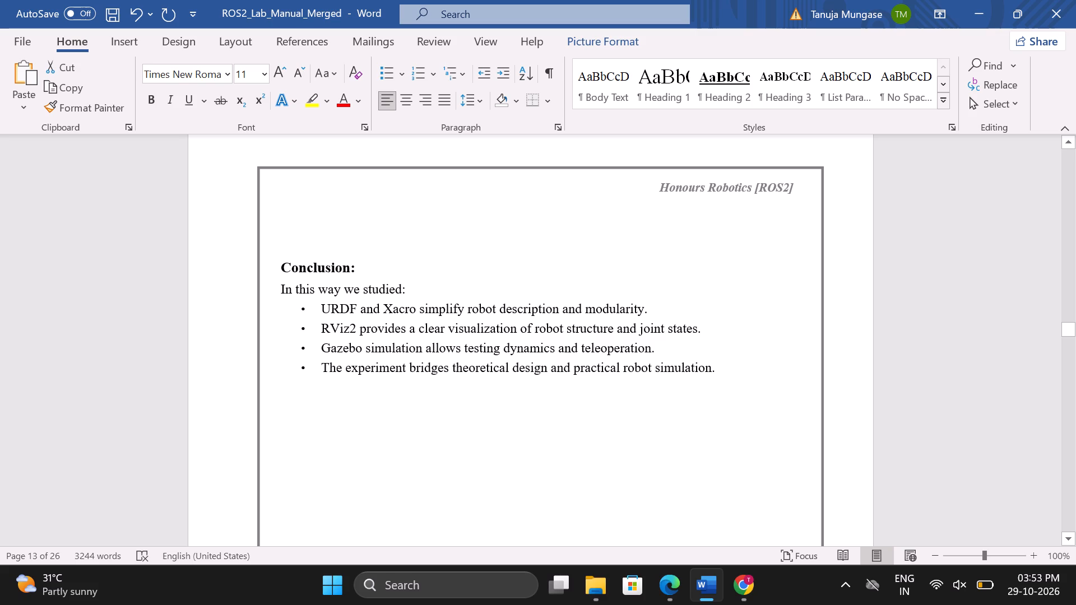
left_click(279, 265)
key("BackSpace")
key("BackSpace")
key("BackSpace")
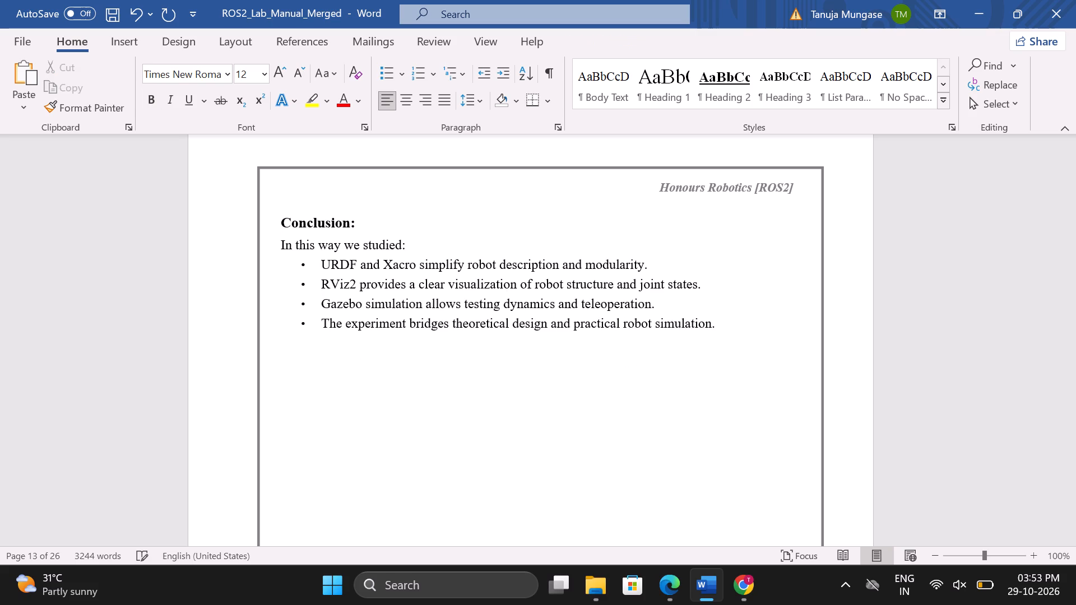
key("BackSpace")
key("BackSpace")
key("BackSpace")
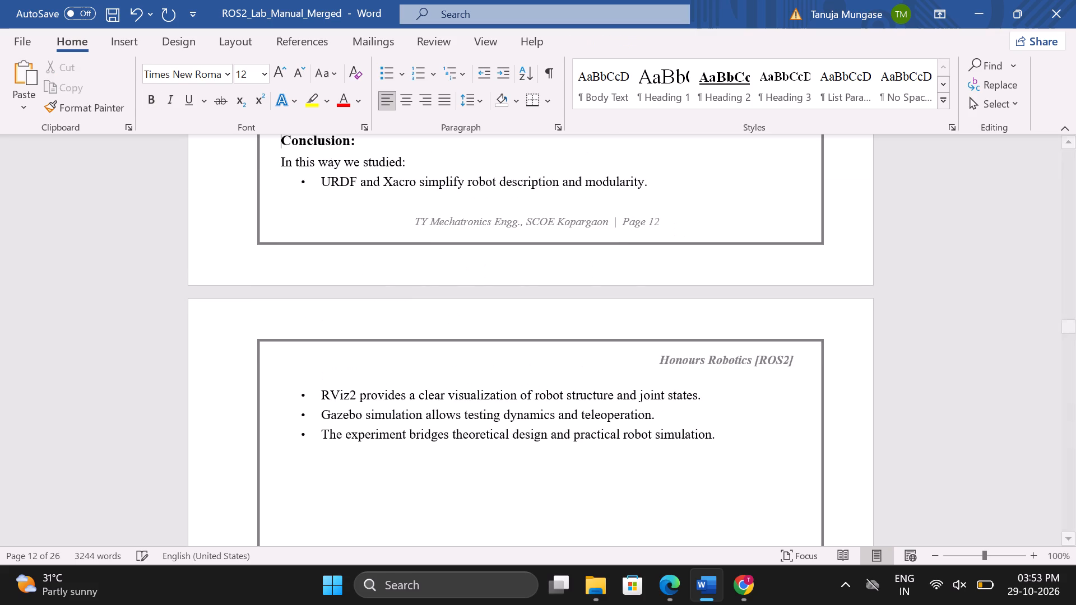
key("BackSpace")
scroll(279, 265, "up", 1)
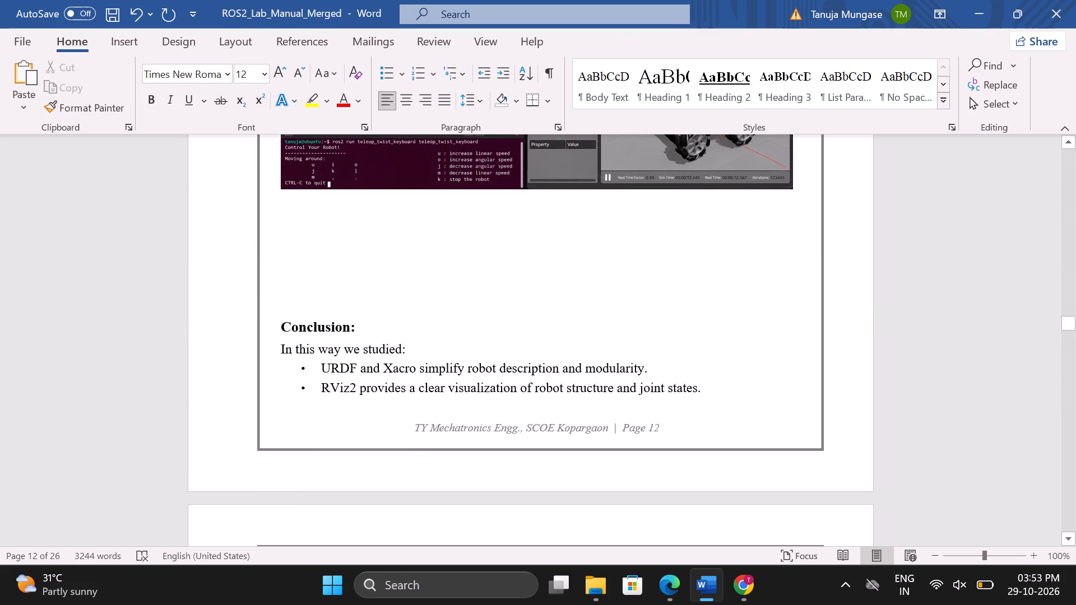
key("BackSpace")
key("BackSpace")
key("BackSpace")
key("BackSpace")
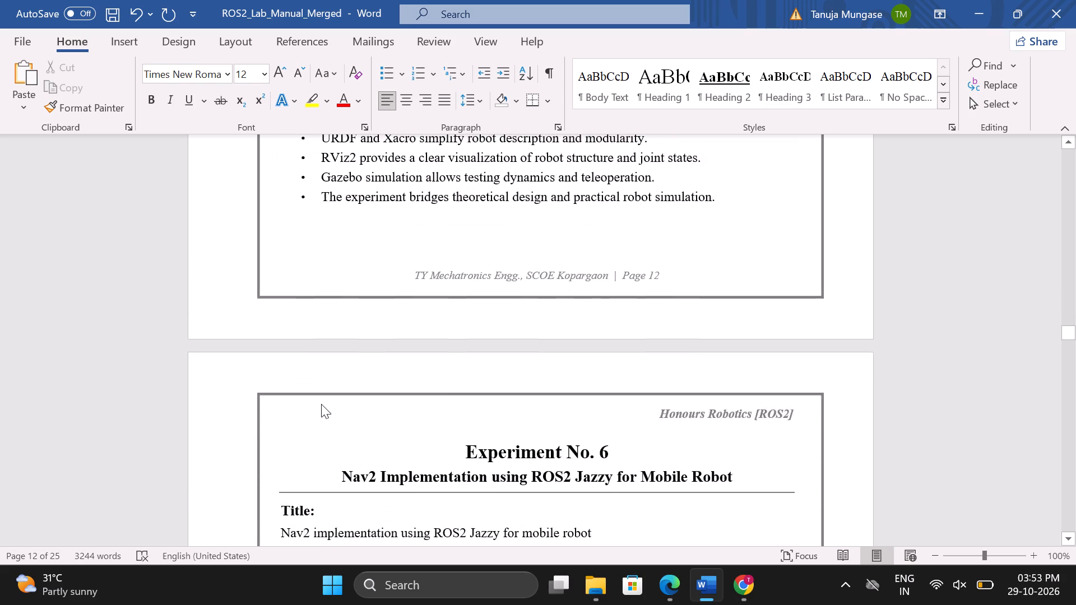
key("BackSpace")
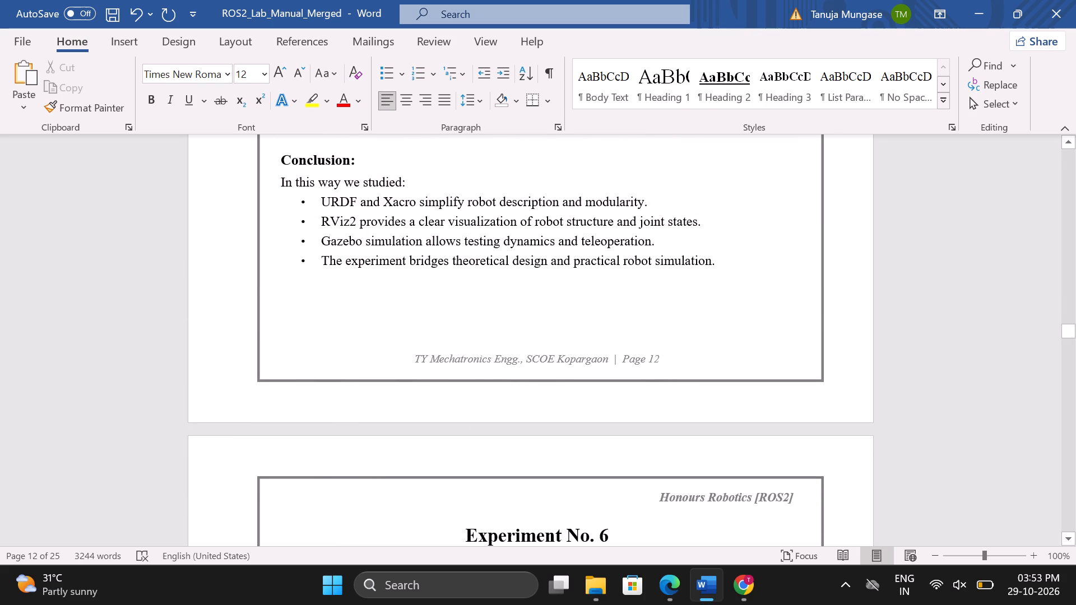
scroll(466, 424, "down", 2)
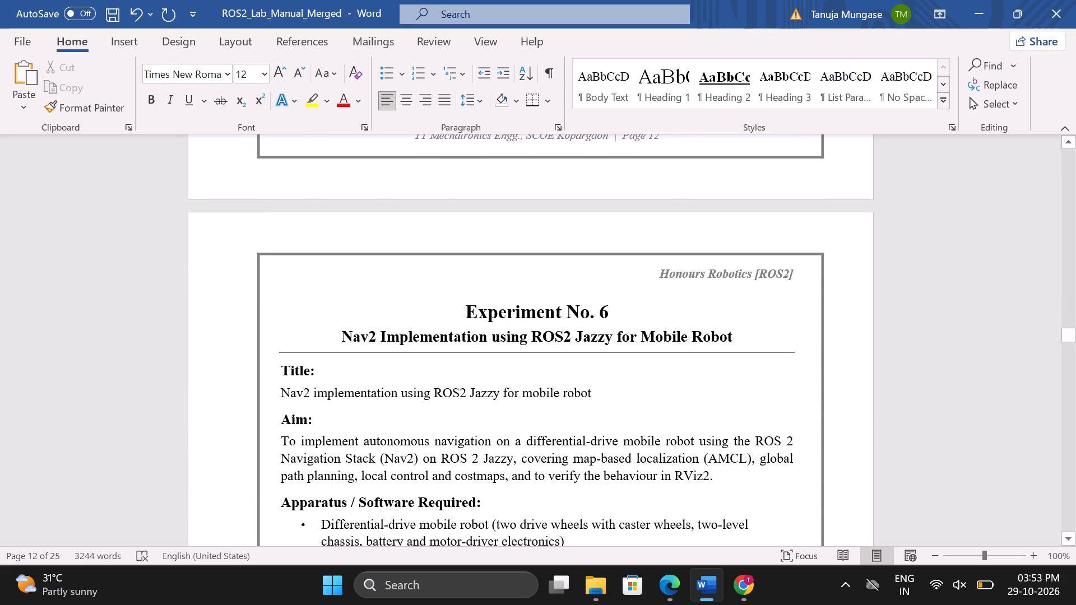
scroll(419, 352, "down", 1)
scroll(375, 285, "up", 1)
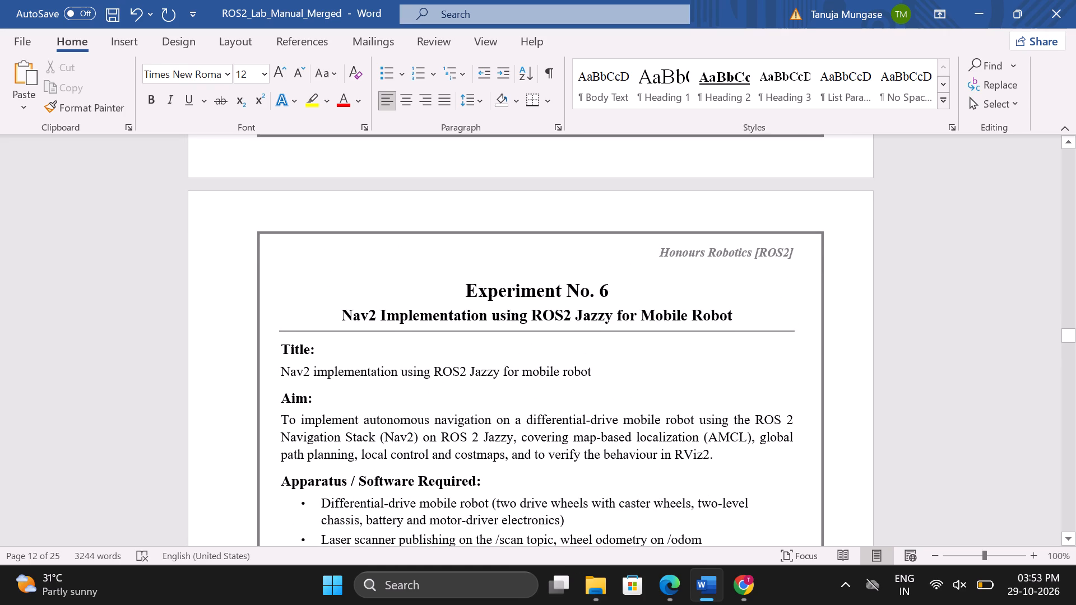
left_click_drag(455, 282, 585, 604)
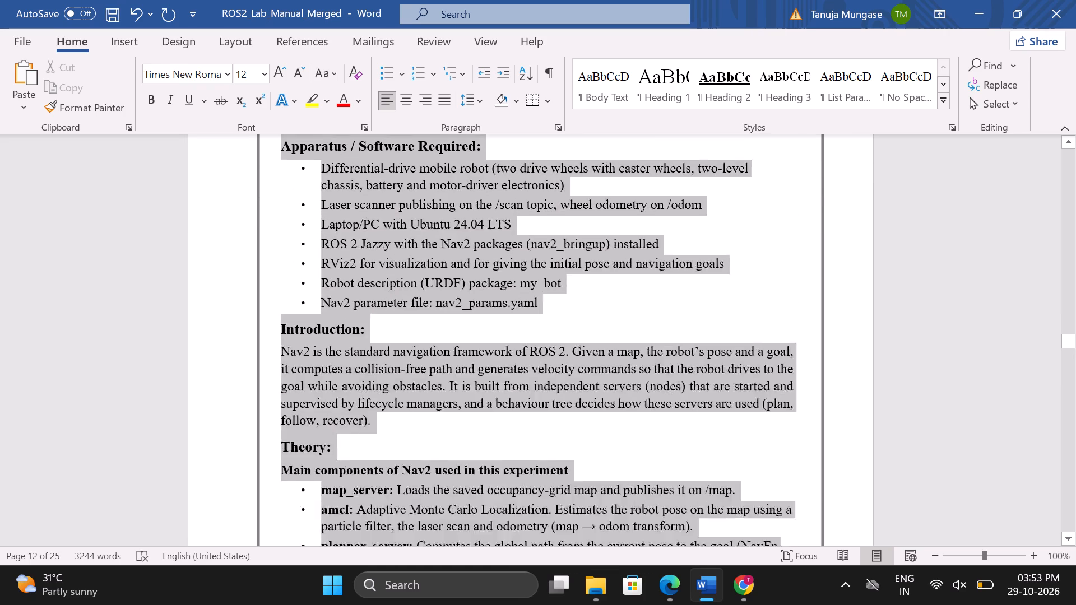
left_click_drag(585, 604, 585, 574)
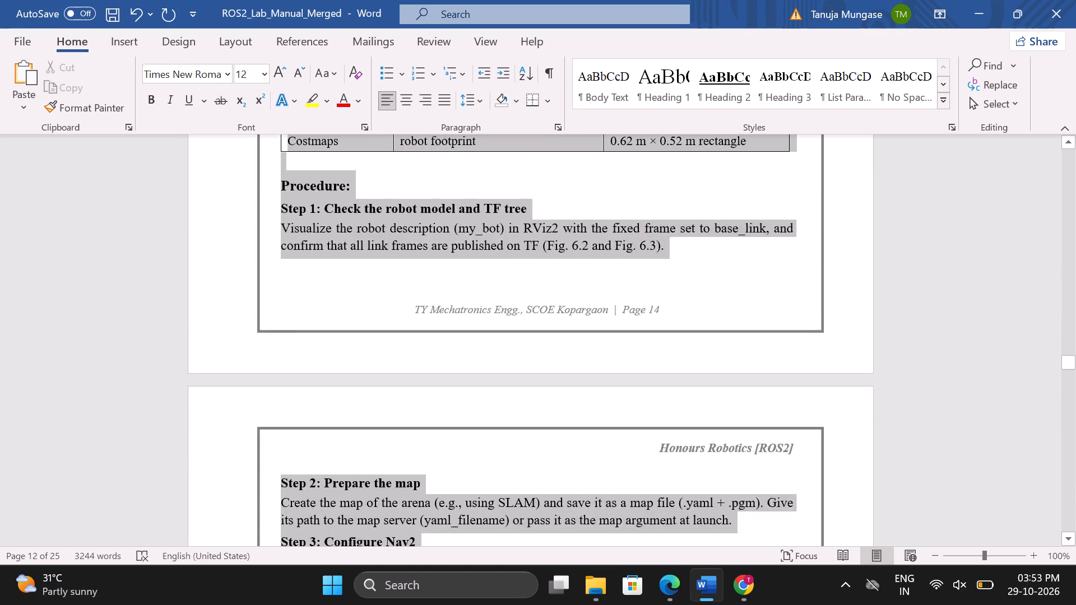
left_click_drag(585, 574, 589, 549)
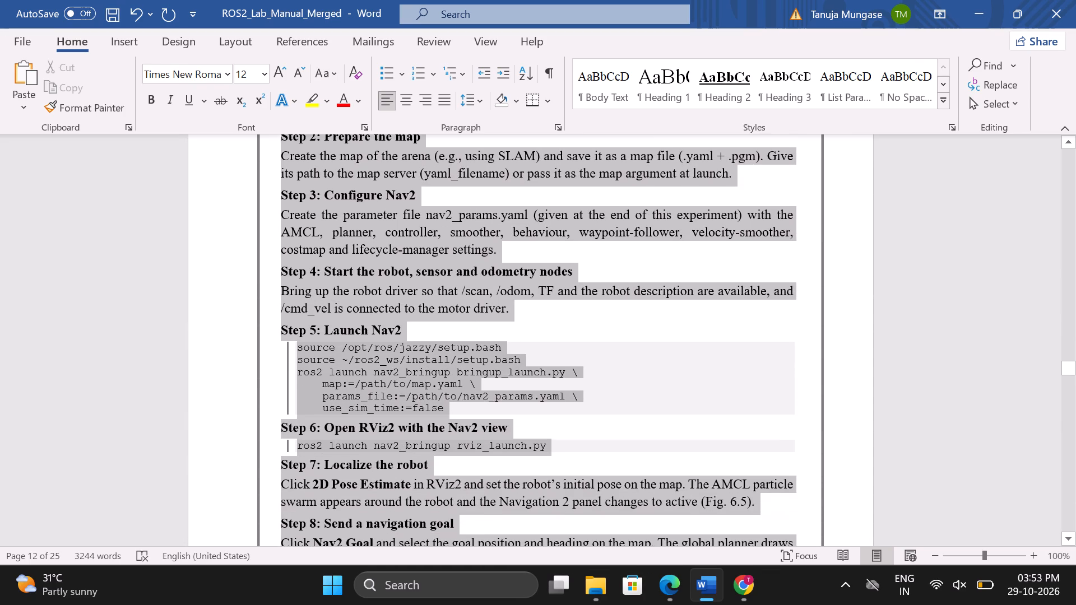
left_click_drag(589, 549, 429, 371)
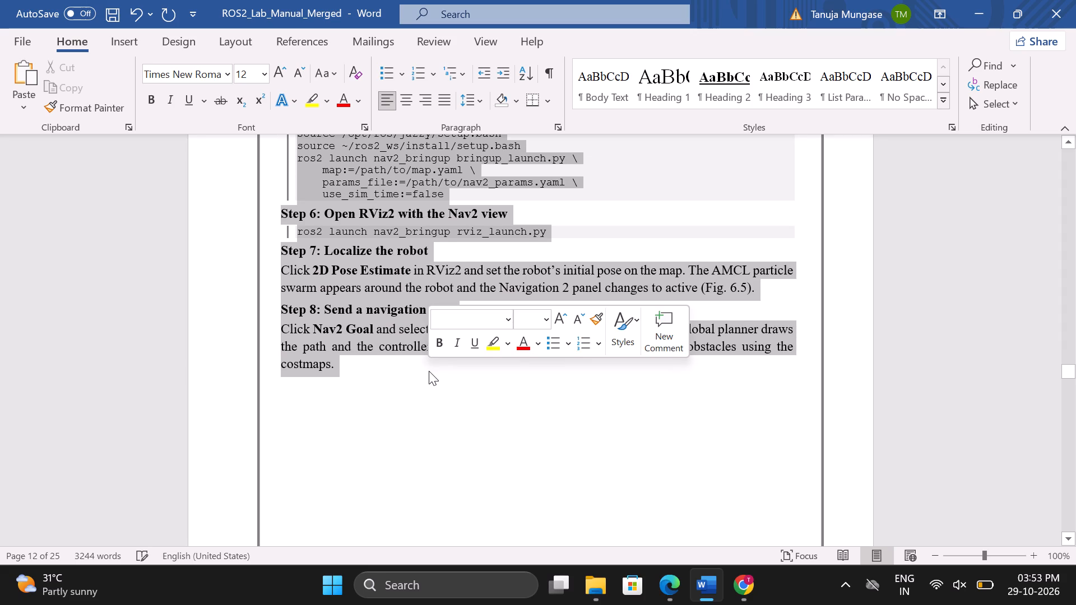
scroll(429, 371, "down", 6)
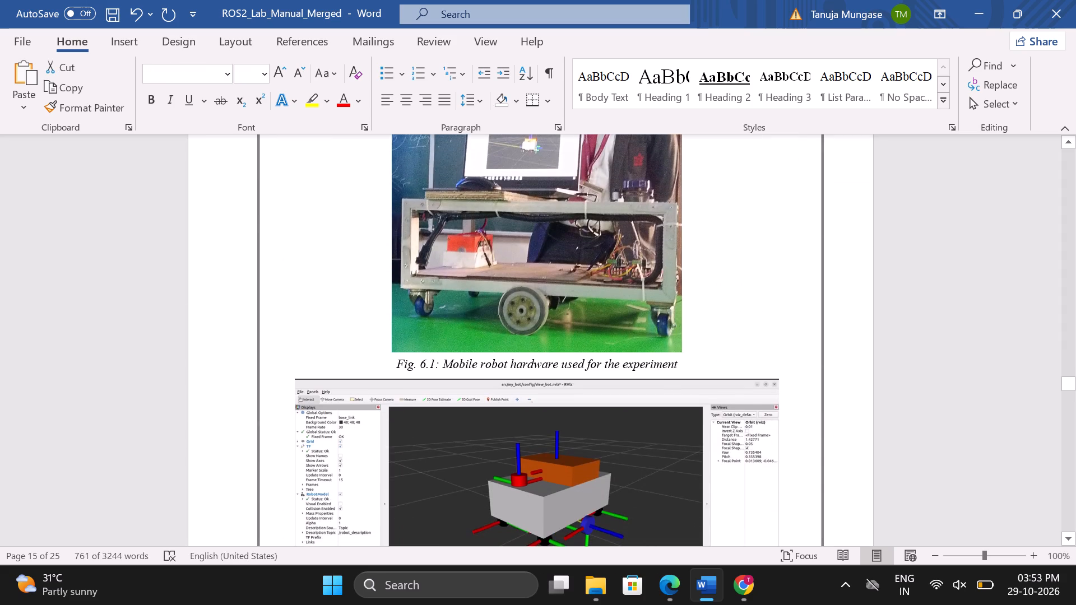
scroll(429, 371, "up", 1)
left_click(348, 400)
Review Experiment No. 5's Output section and all of Experiment No. 6, from its title through procedure and figures to the closing sections.
scroll(348, 400, "down", 3)
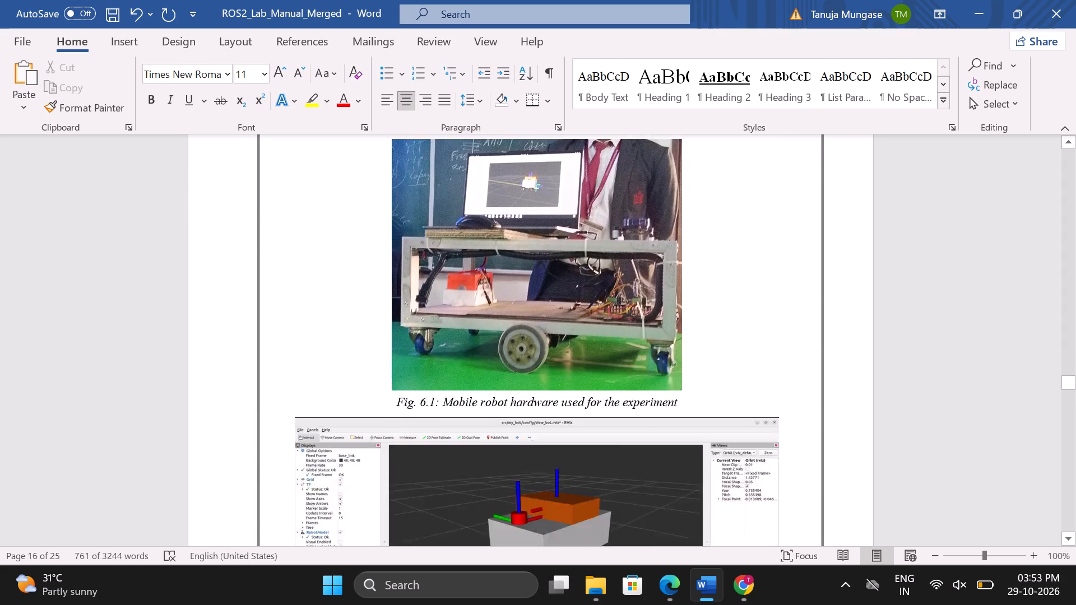
scroll(348, 400, "down", 2)
scroll(348, 400, "up", 3)
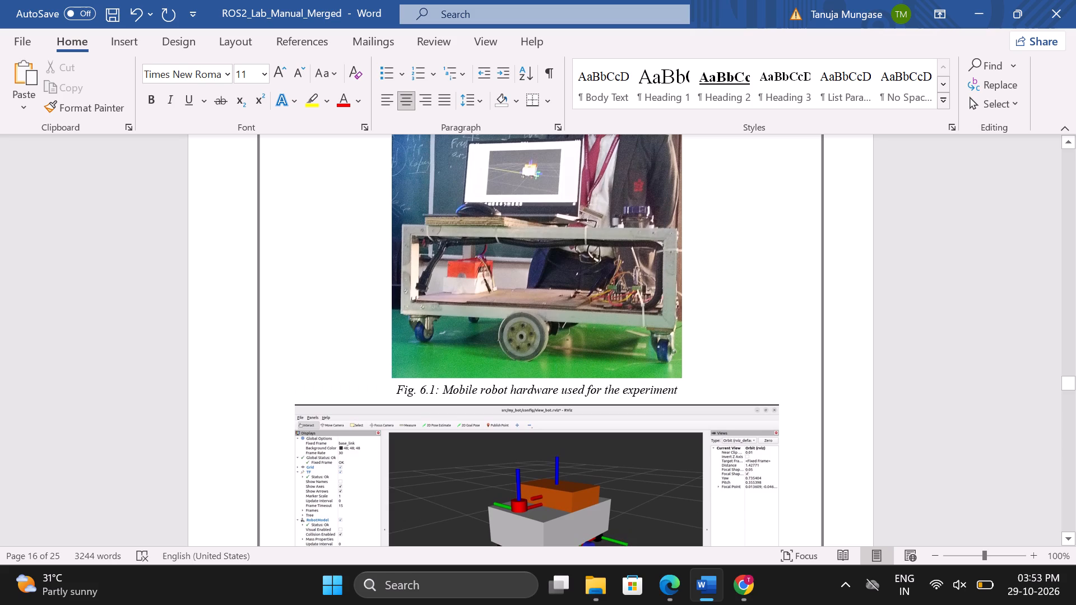
scroll(348, 400, "up", 5)
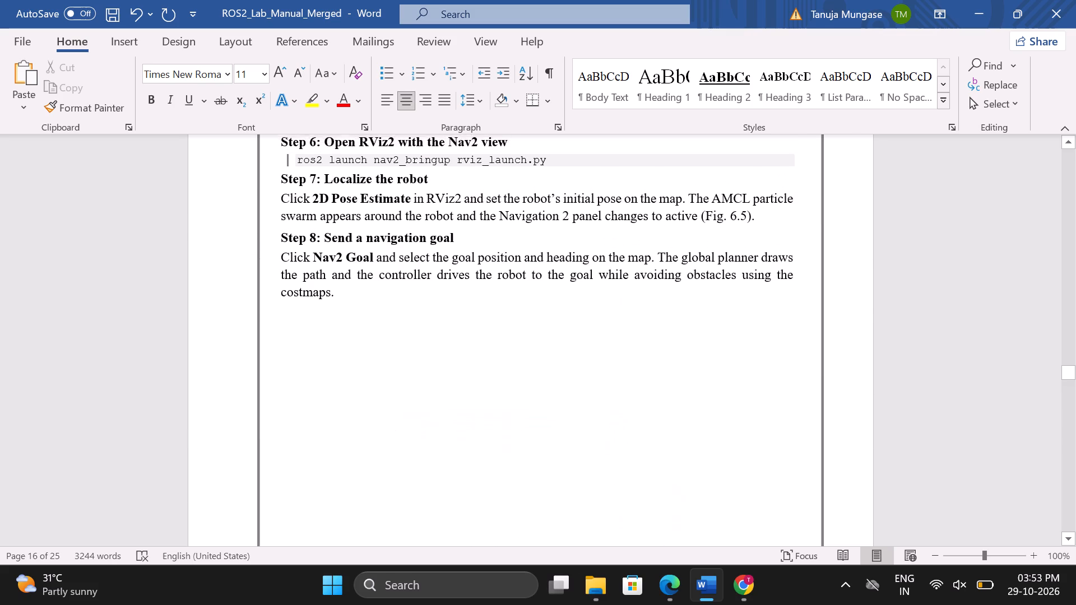
scroll(348, 400, "up", 2)
scroll(348, 400, "down", 5)
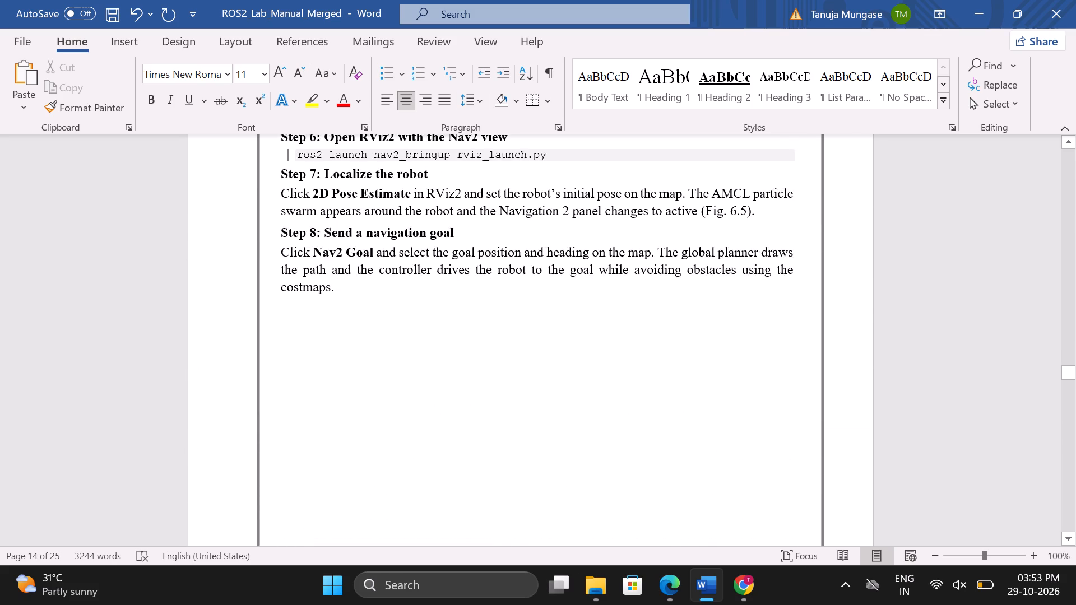
scroll(348, 400, "down", 4)
scroll(348, 400, "up", 9)
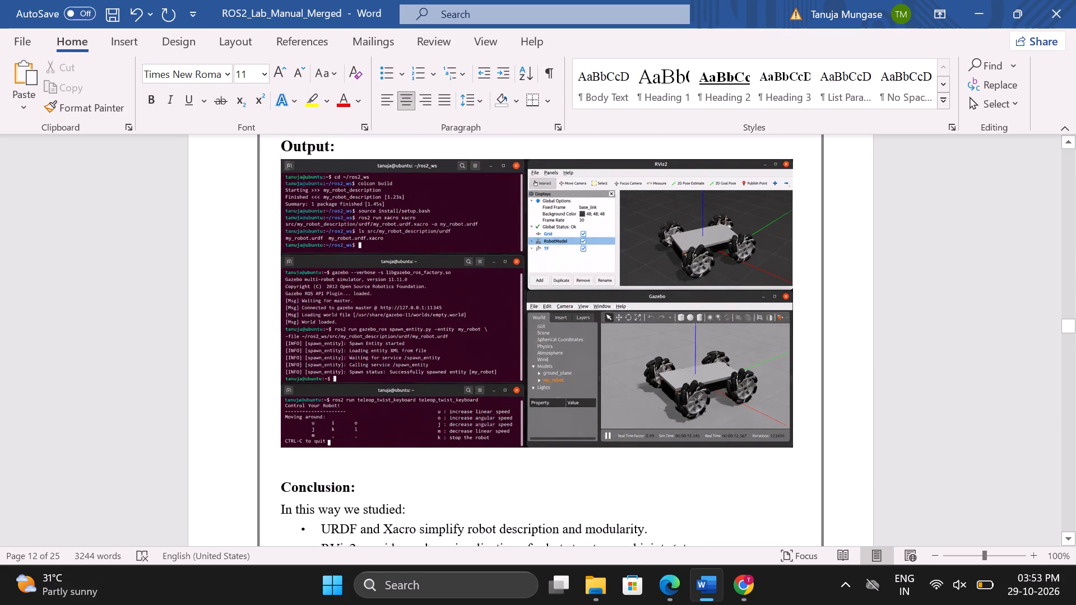
scroll(602, 325, "down", 6)
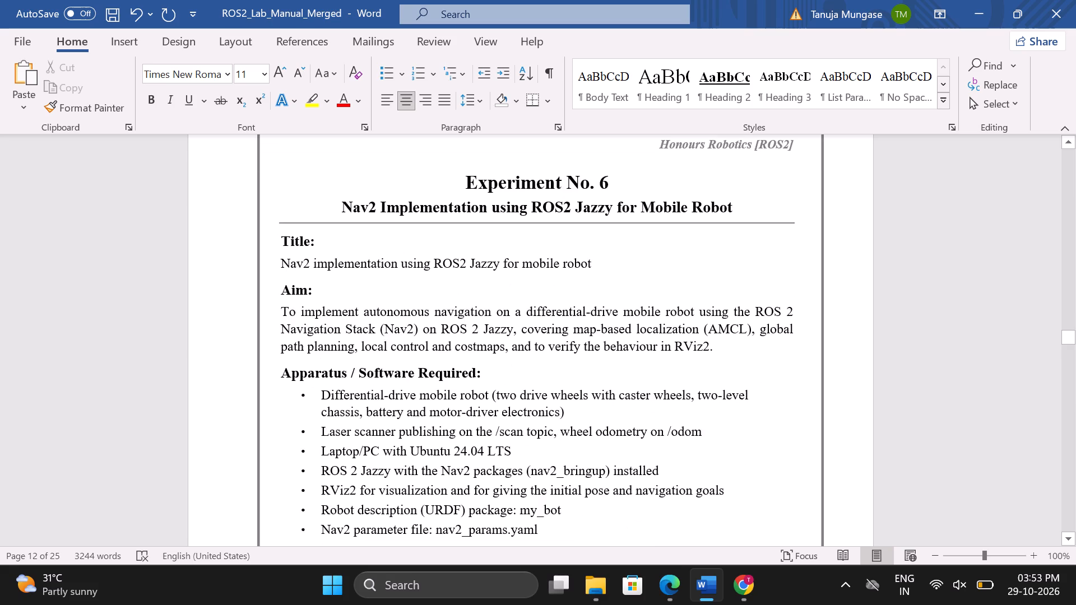
scroll(602, 325, "down", 9)
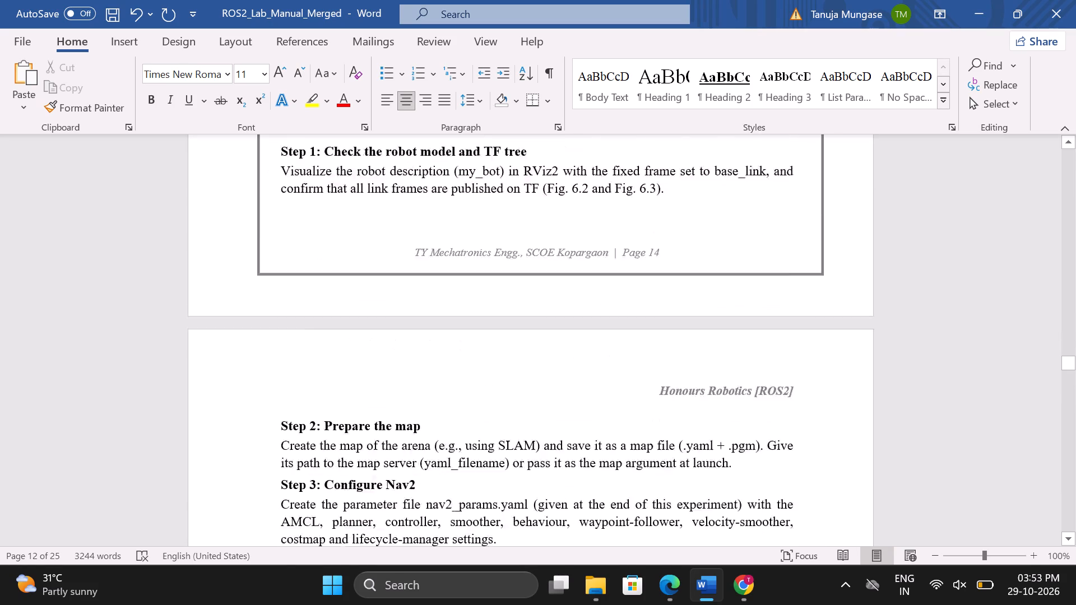
scroll(602, 325, "down", 9)
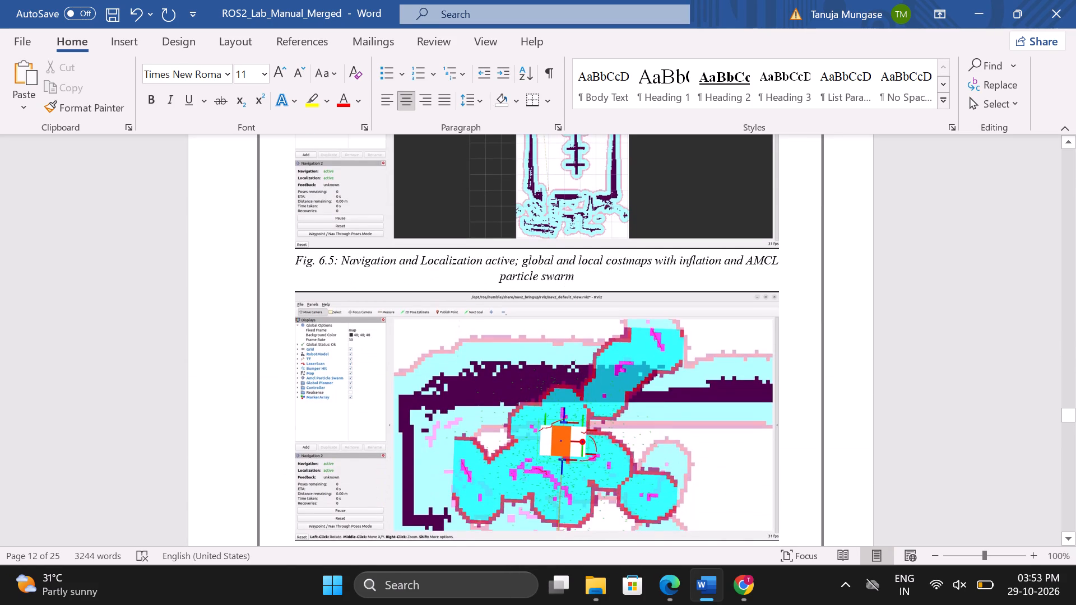
scroll(602, 325, "down", 5)
scroll(602, 325, "up", 2)
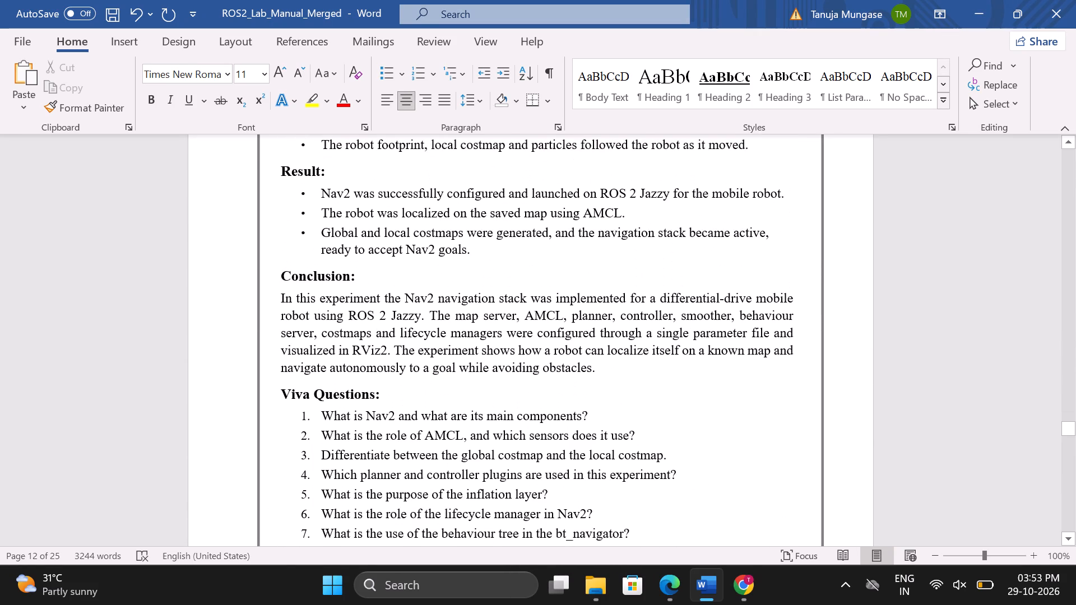
Delete the "Viva Questions:" heading and its ten numbered questions below Experiment No. 6's Conclusion.
scroll(338, 378, "down", 2)
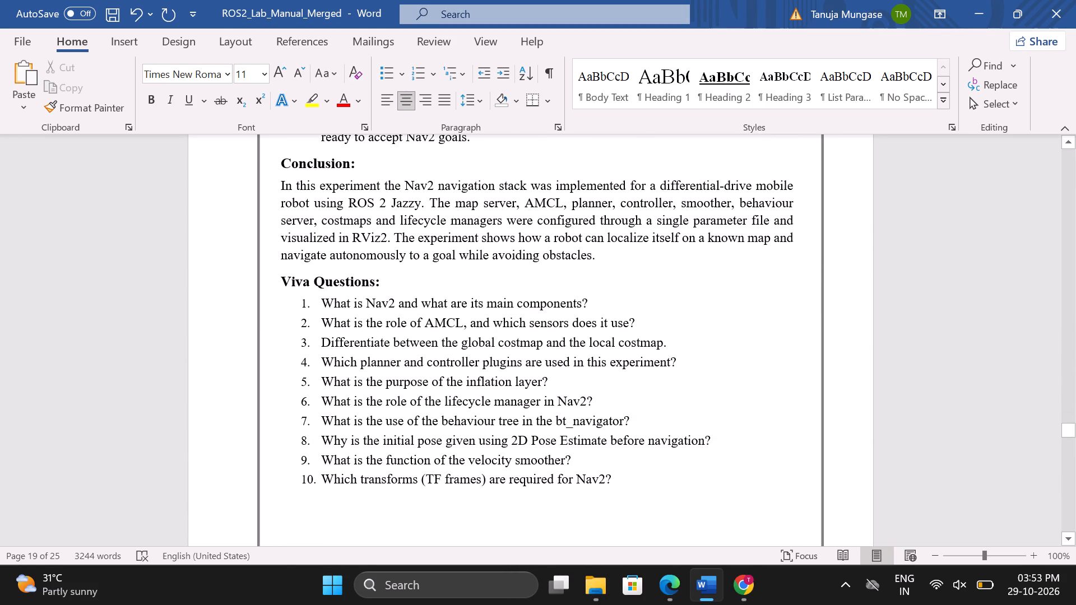
left_click_drag(278, 283, 605, 492)
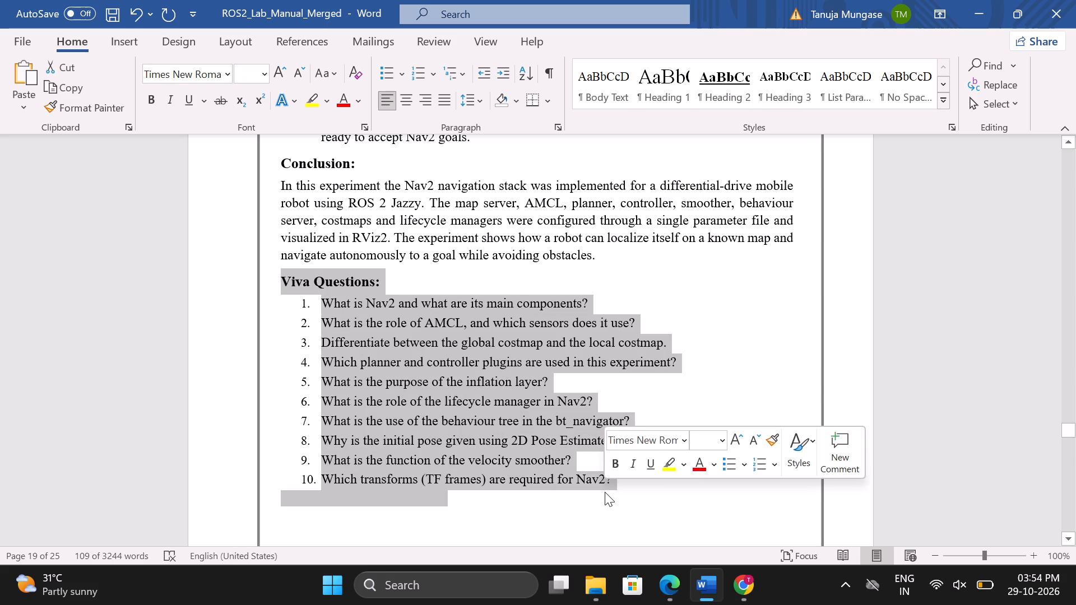
key("Delete")
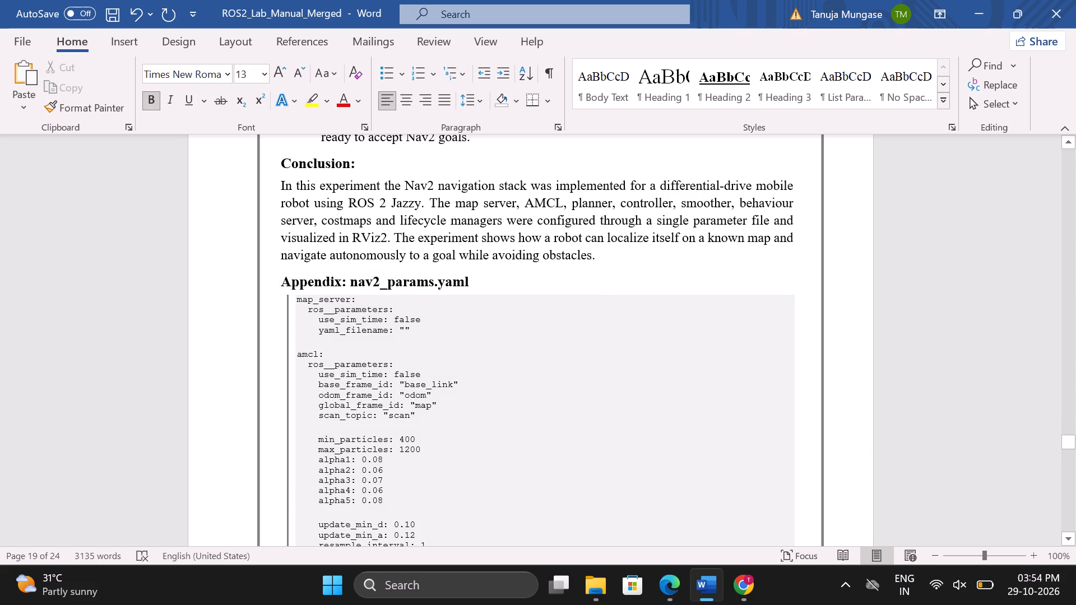
Look through the nav2_params.yaml appendix that follows Experiment No. 6's Conclusion.
scroll(438, 421, "down", 7)
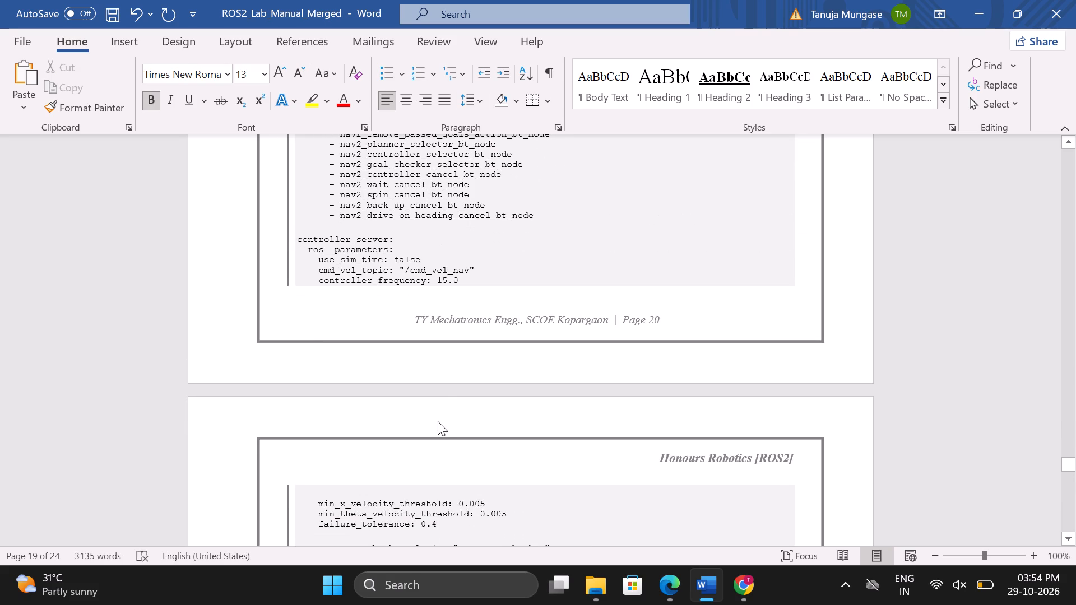
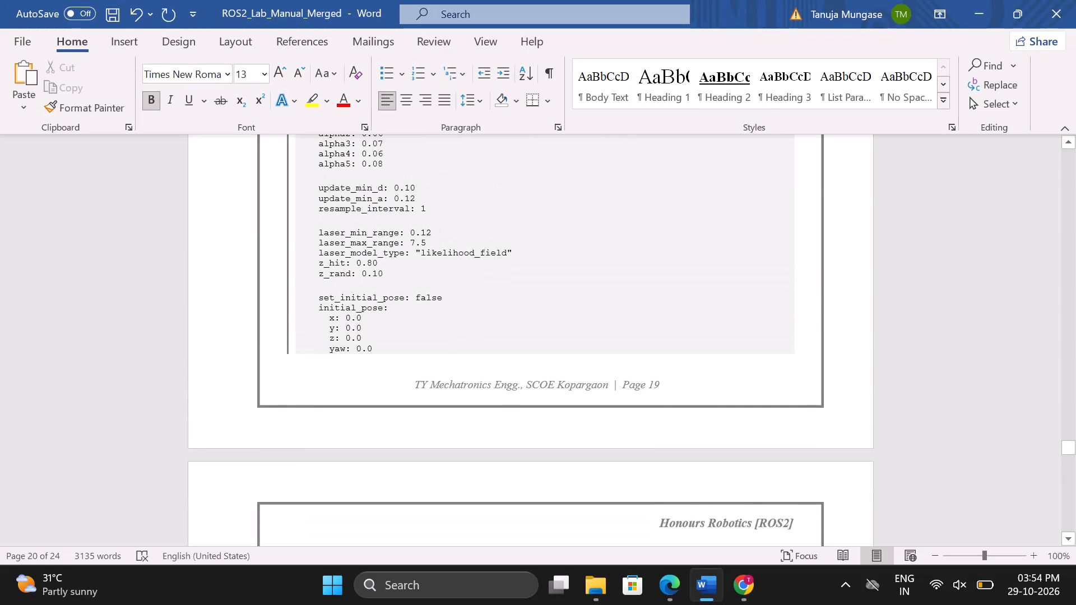
Look through the rest of the nav2_params.yaml appendix down to the end of the document.
scroll(473, 364, "down", 13)
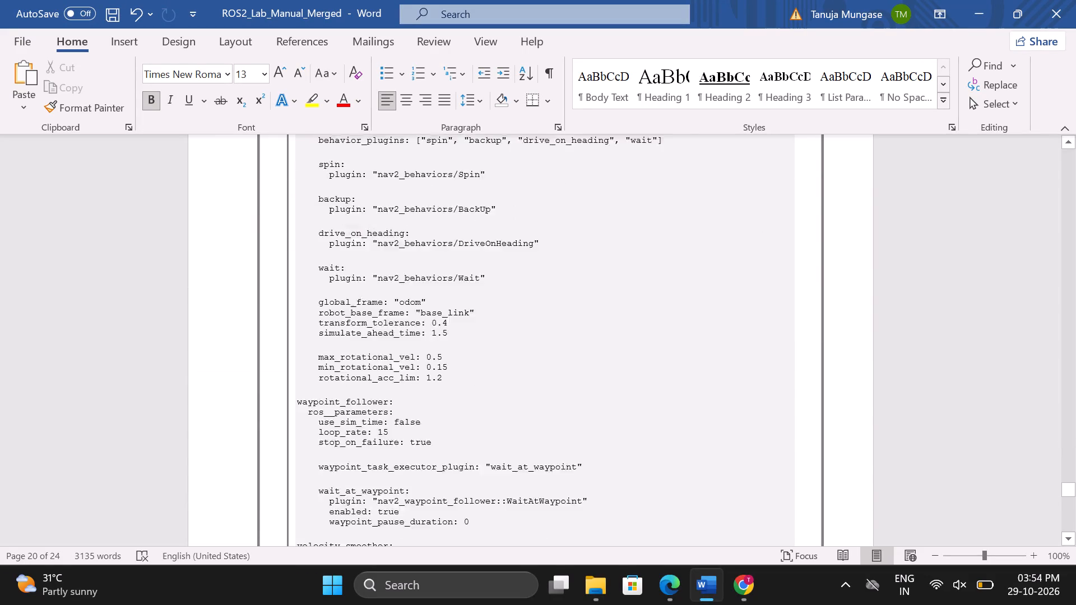
scroll(473, 364, "down", 11)
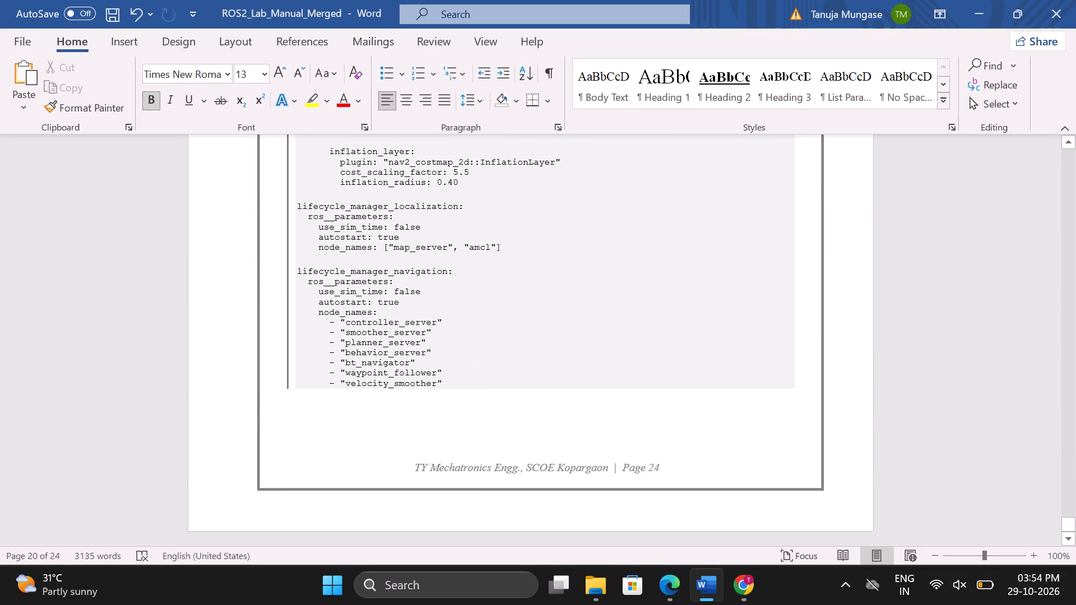
scroll(473, 364, "down", 1)
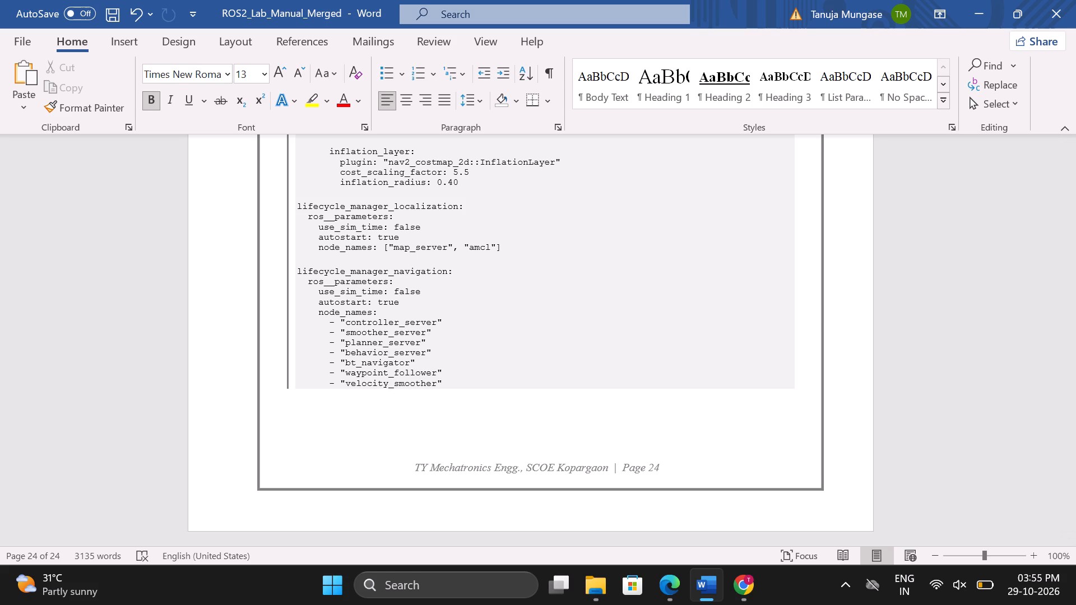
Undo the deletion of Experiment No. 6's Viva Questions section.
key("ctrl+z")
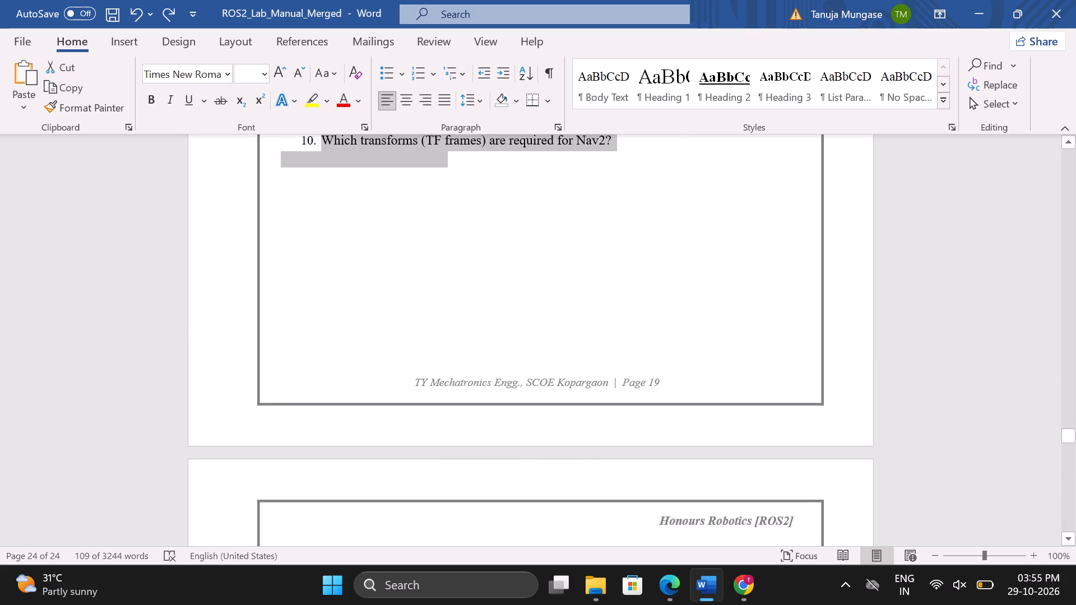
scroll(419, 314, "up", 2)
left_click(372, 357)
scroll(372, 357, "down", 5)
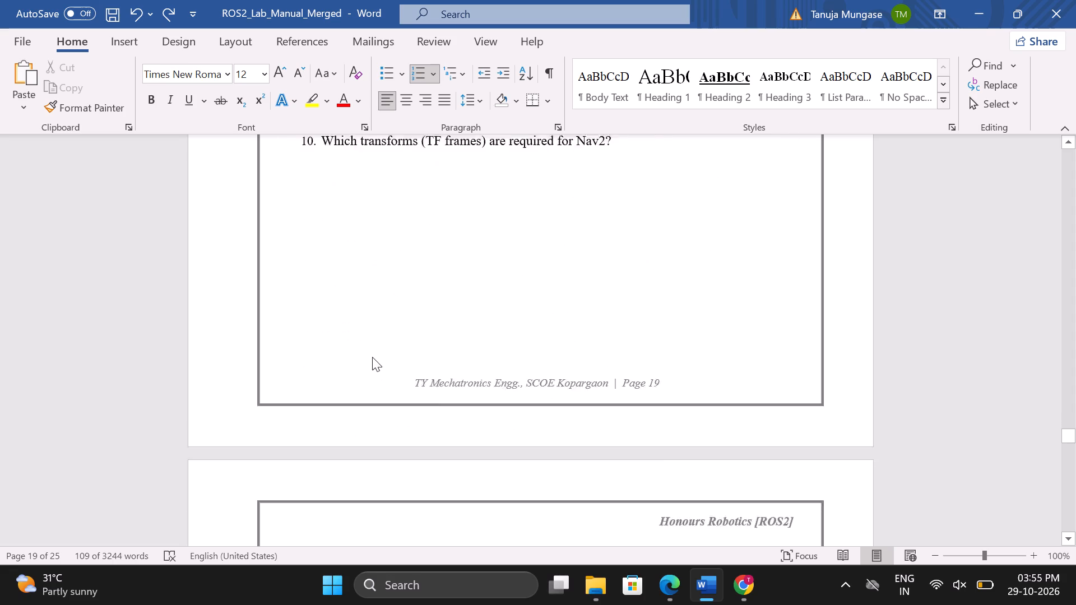
Delete the "Viva Questions:" heading and its ten numbered questions below Experiment No. 6's Conclusion.
scroll(372, 357, "up", 1)
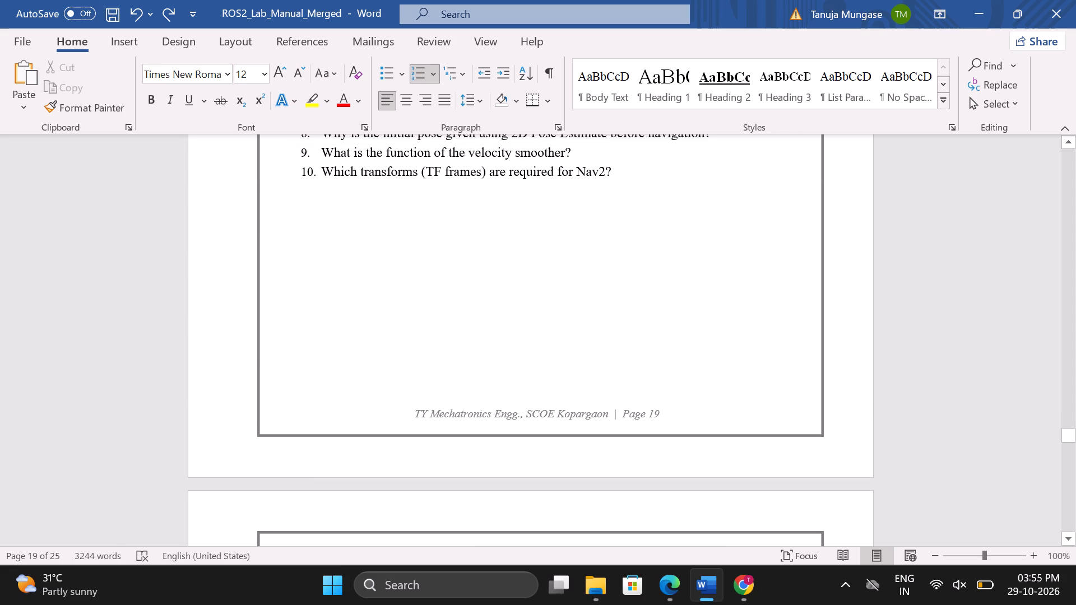
scroll(628, 180, "up", 1)
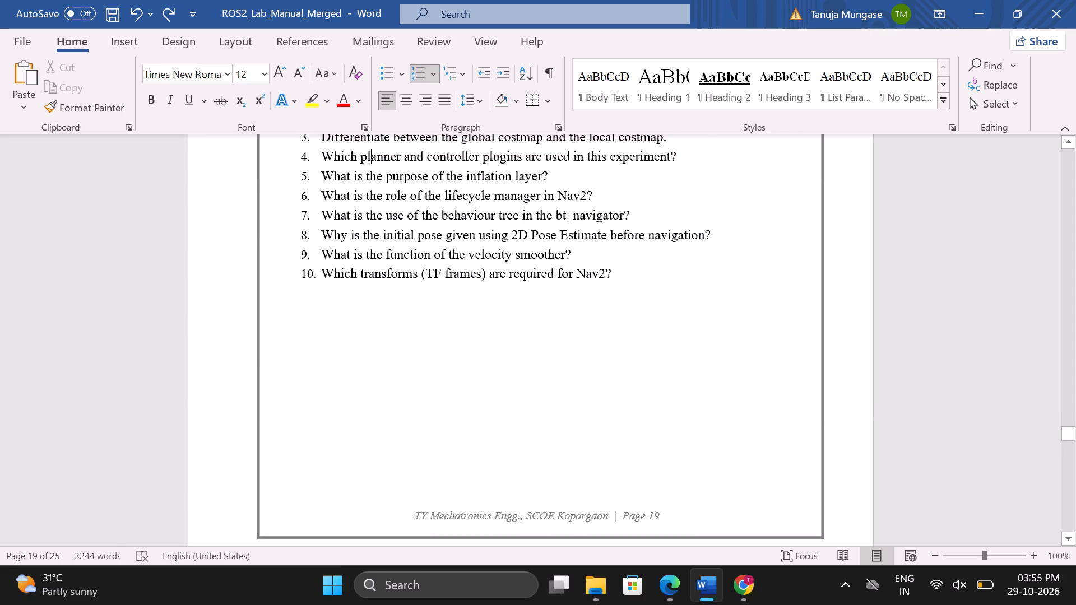
left_click_drag(628, 287, 282, 238)
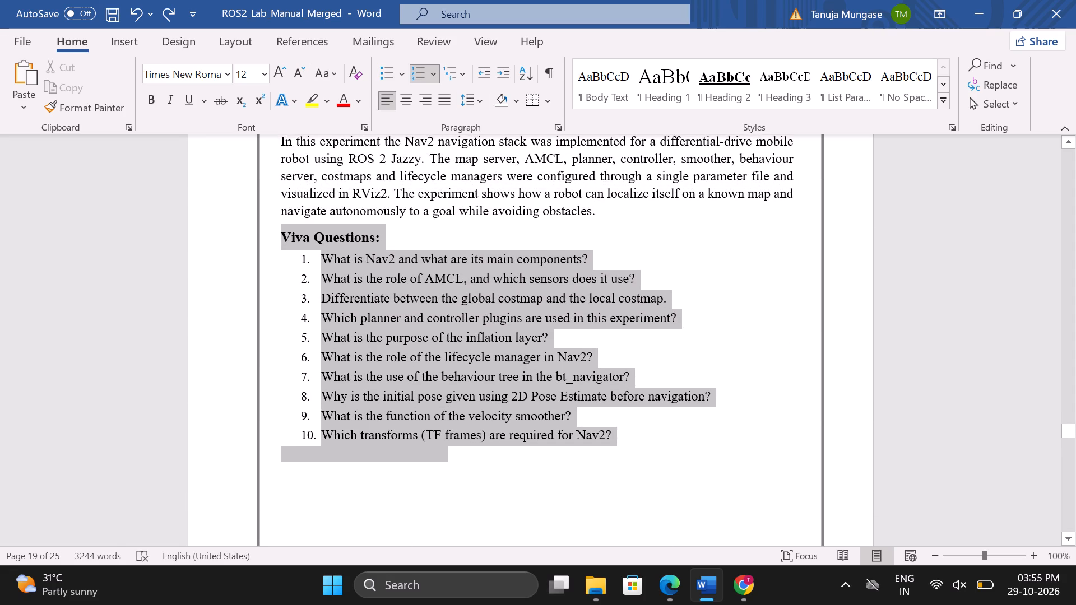
left_click_drag(282, 238, 283, 238)
key("Delete")
Look through the nav2_params.yaml appendix and go back to Figures 6.1 and 6.2 in Experiment No. 6's Output section.
scroll(368, 300, "down", 6)
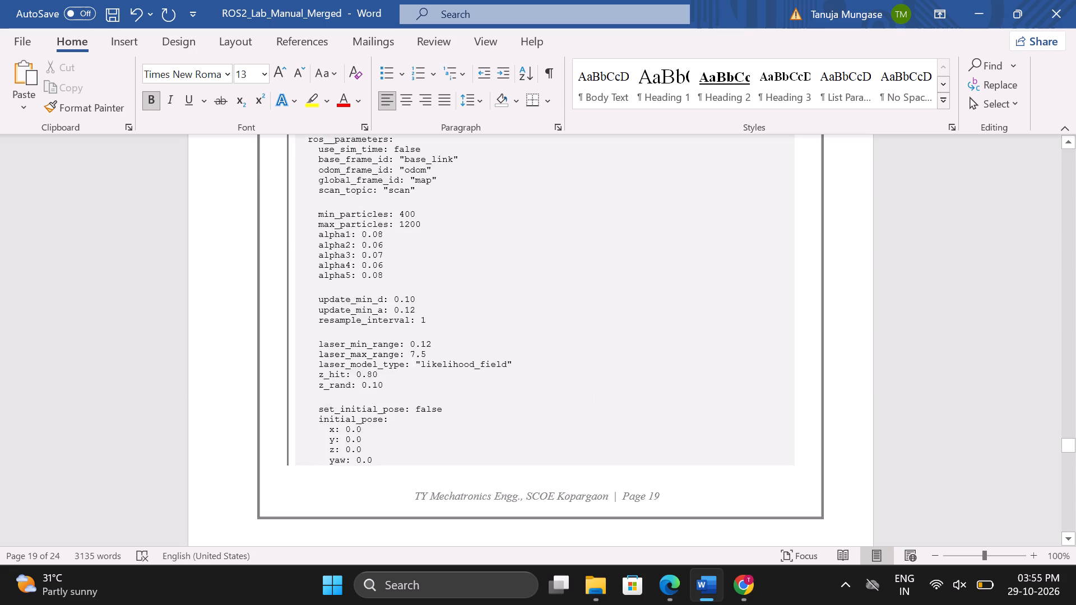
scroll(368, 300, "down", 12)
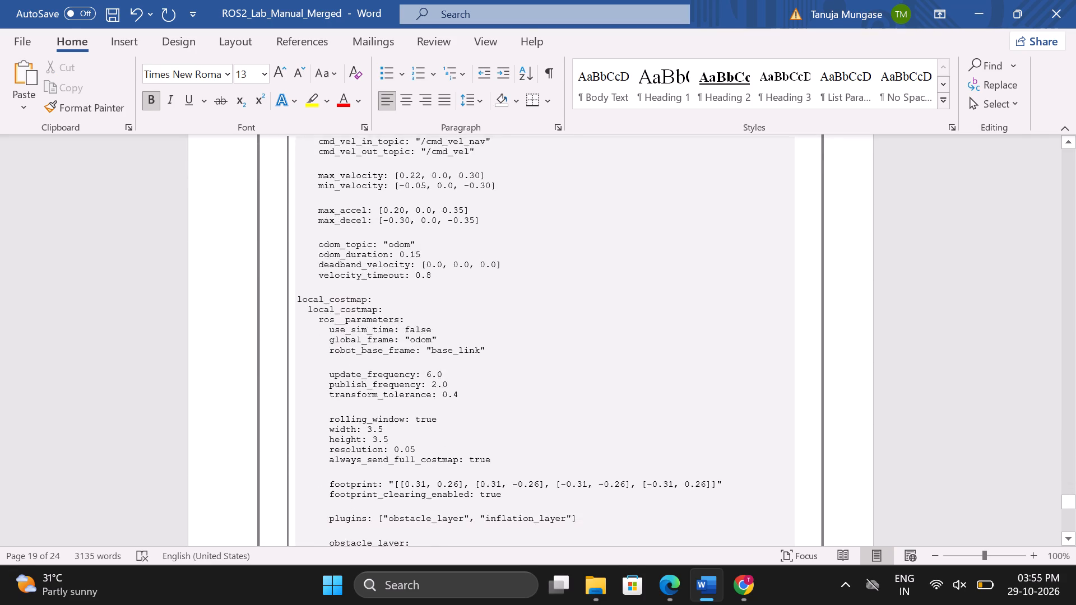
scroll(368, 300, "down", 19)
scroll(368, 300, "up", 9)
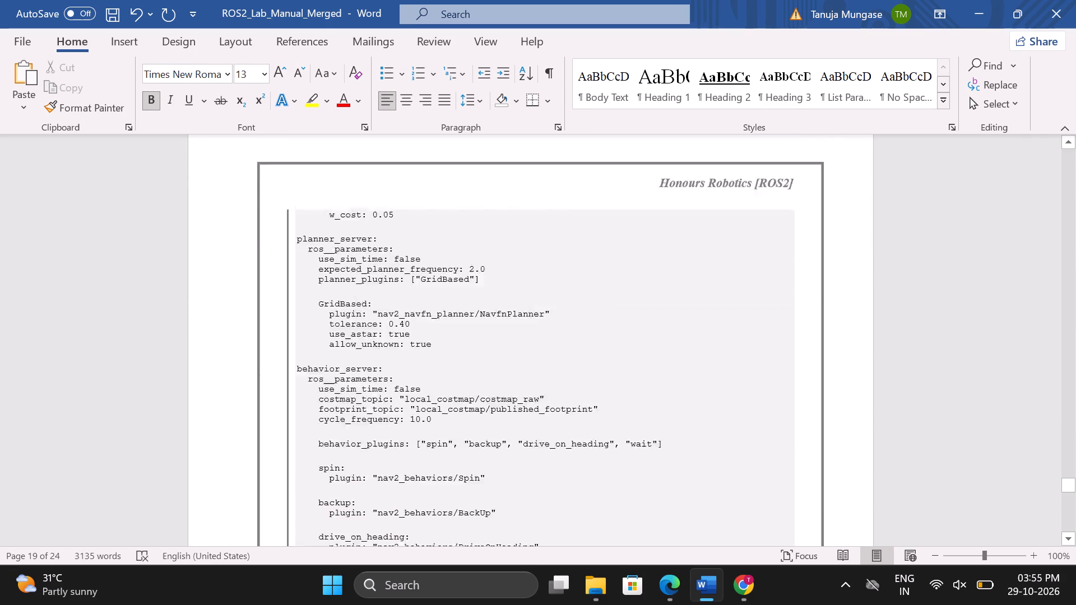
scroll(368, 300, "up", 8)
scroll(368, 300, "down", 8)
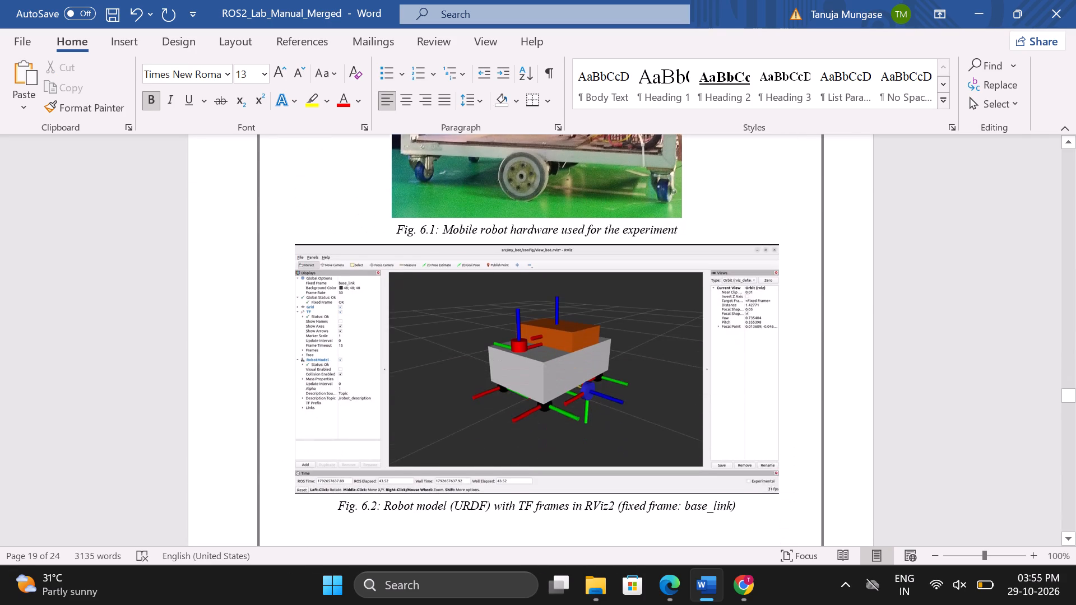
scroll(368, 300, "down", 1)
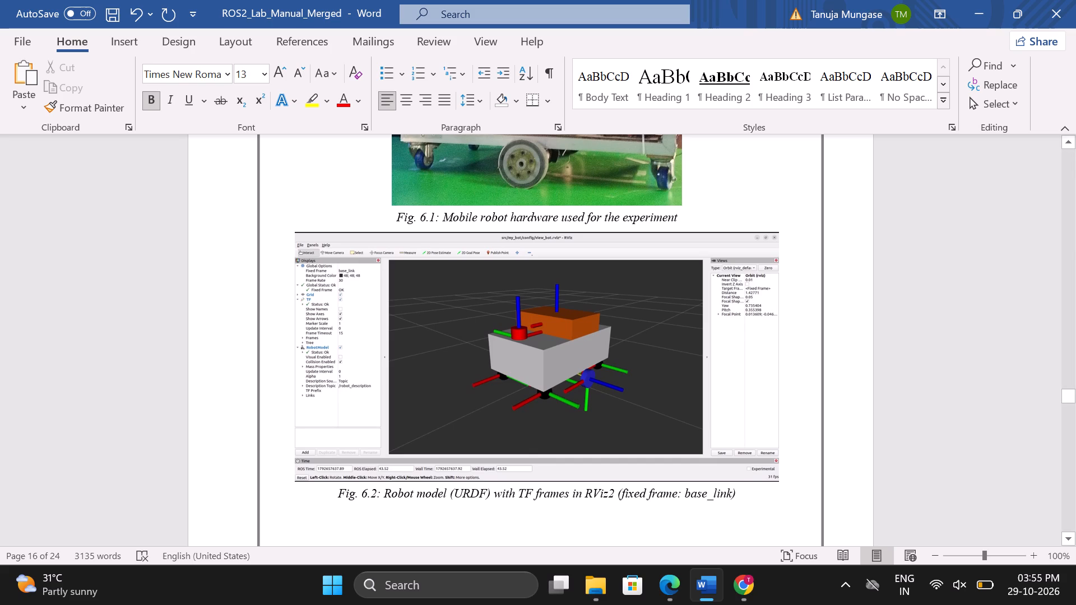
Remove the italics from the Fig. 6.1 and Fig. 6.2 captions in Experiment No. 6's Output section.
left_click_drag(391, 218, 717, 215)
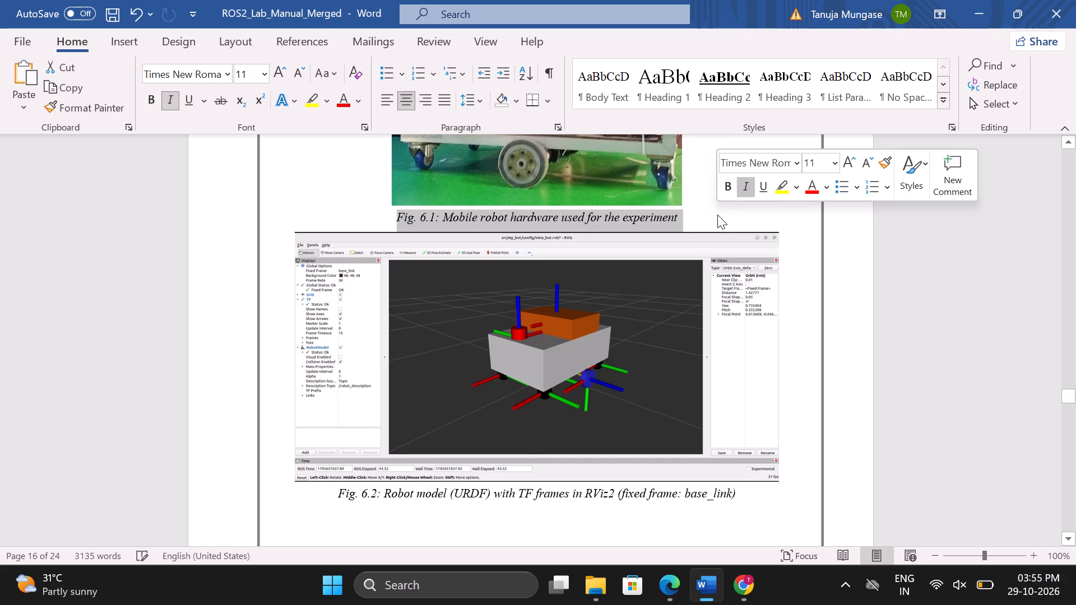
left_click(746, 187)
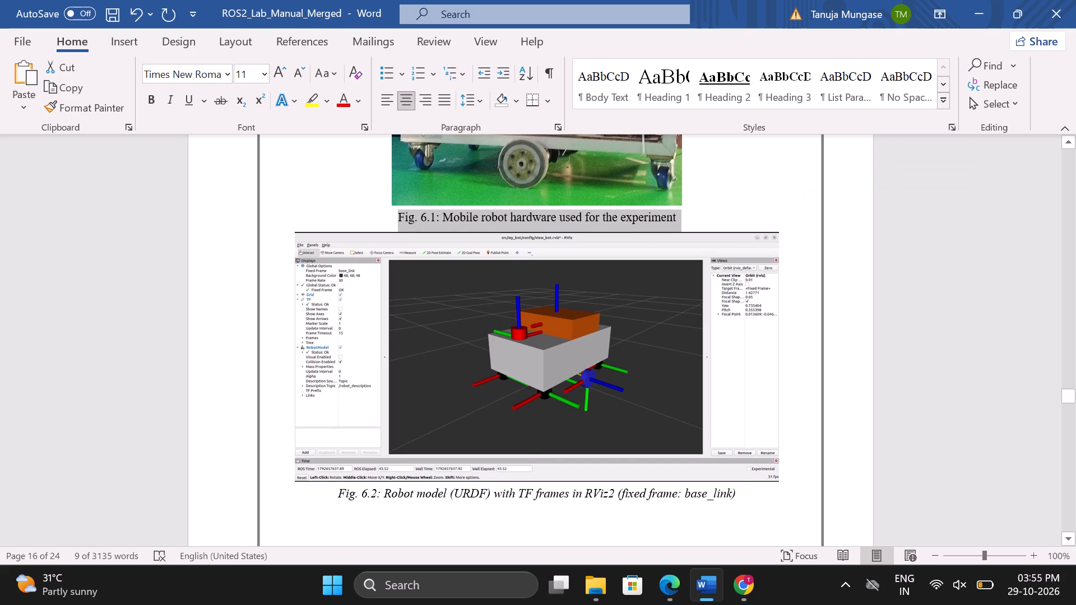
left_click_drag(333, 491, 813, 499)
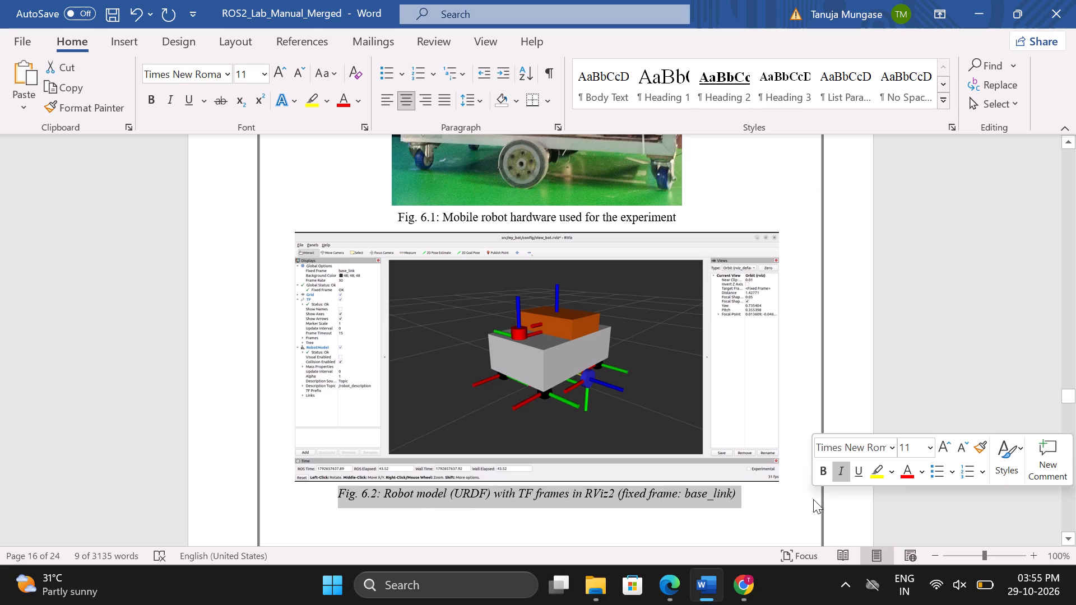
left_click(842, 472)
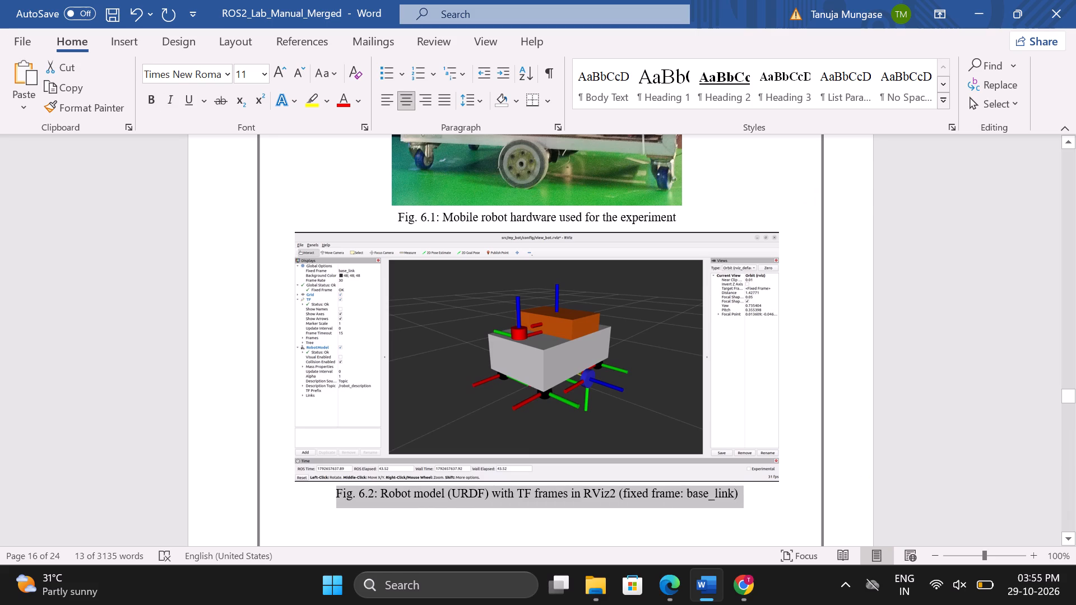
left_click(765, 215)
Open the print preview of the lab manual and bring up its cover page.
scroll(765, 215, "up", 3)
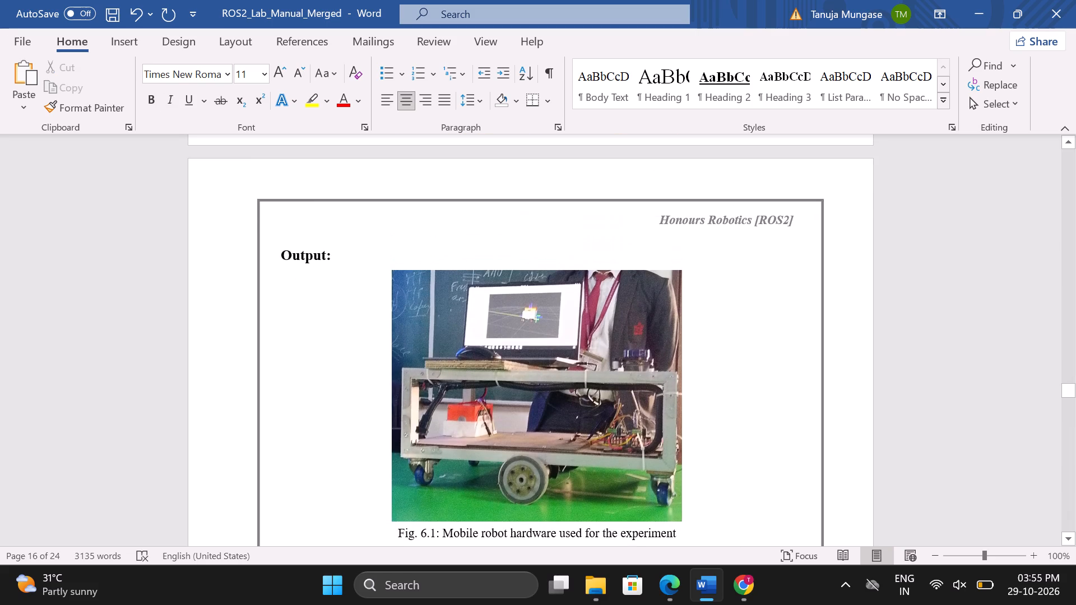
key("ctrl+p")
left_click(734, 304)
scroll(734, 304, "up", 2)
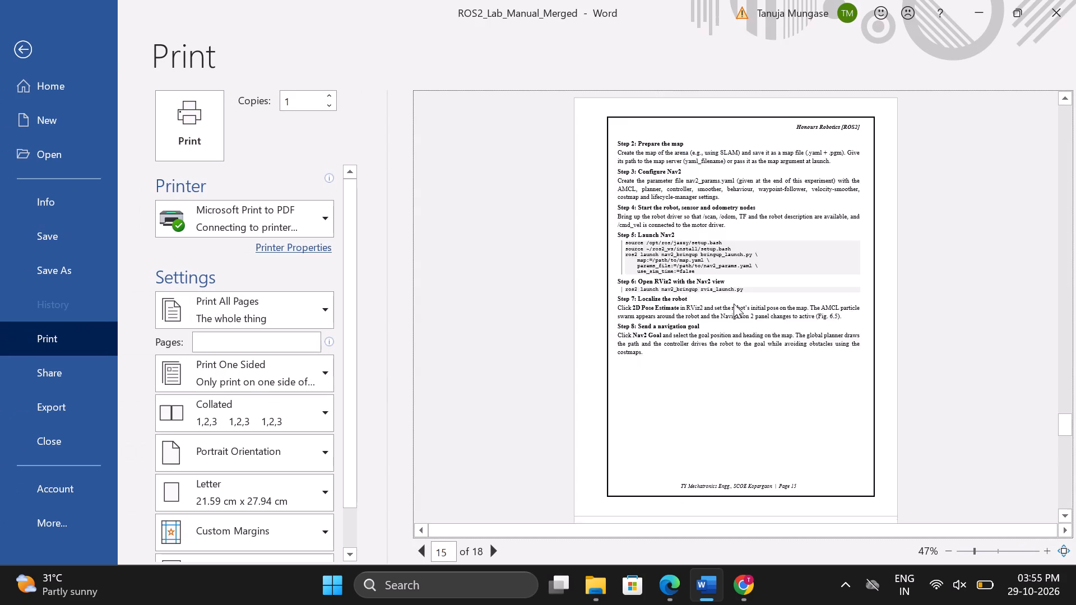
scroll(734, 304, "up", 10)
scroll(734, 304, "down", 1)
scroll(734, 304, "up", 1)
scroll(734, 304, "up", 20)
scroll(734, 304, "up", 20)
scroll(734, 304, "up", 20)
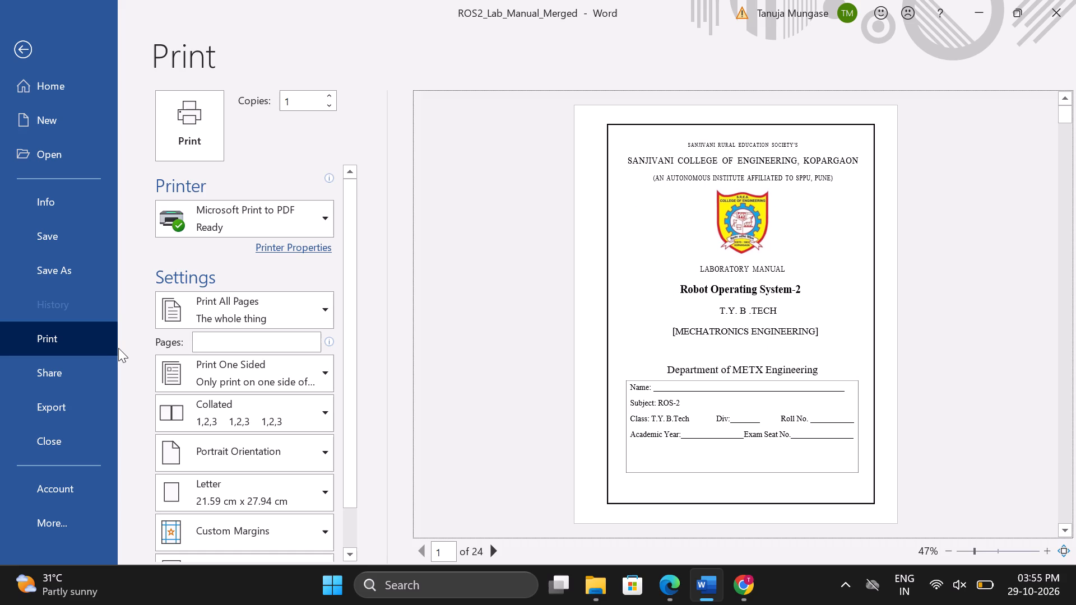
left_click(659, 322)
scroll(657, 177, "down", 2)
scroll(657, 177, "up", 6)
Check the layout of every page of the manual in the print preview, from the cover page to the end of the appendix.
key("Down")
key("Down")
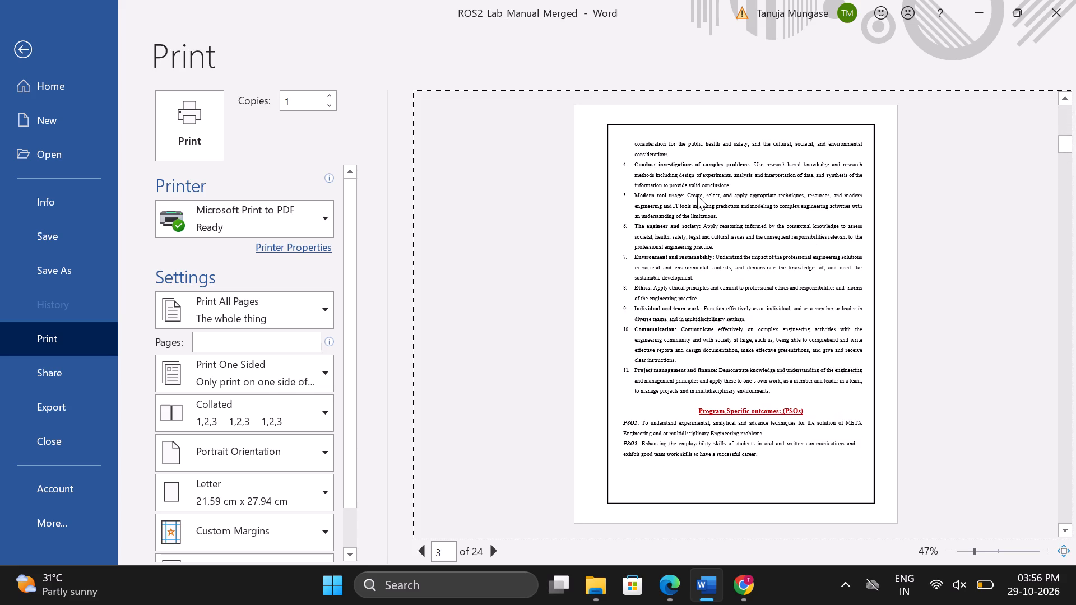
key("Down")
key("Up")
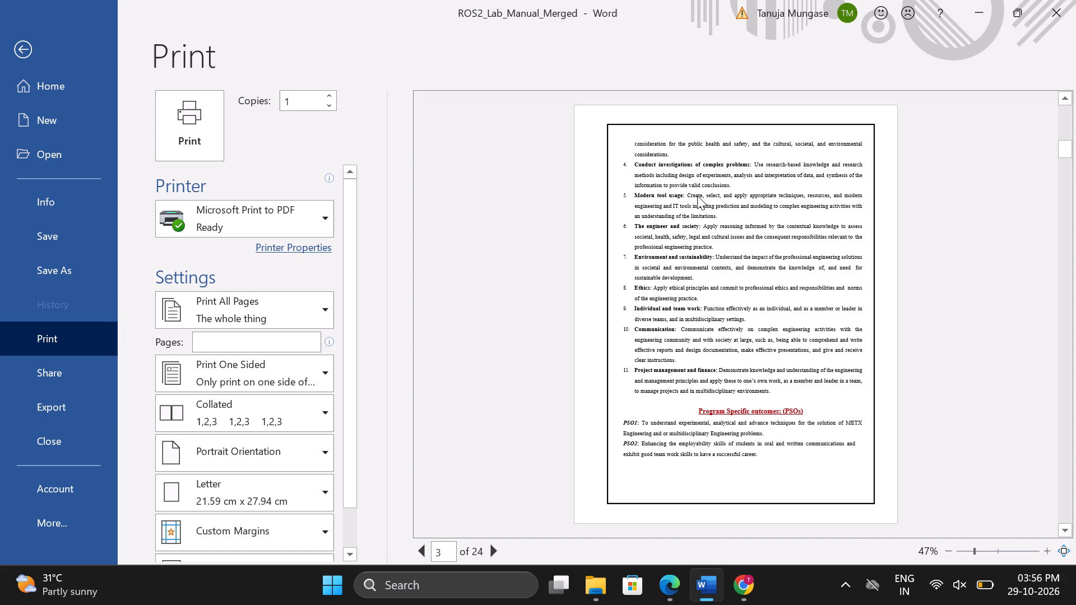
key("Down")
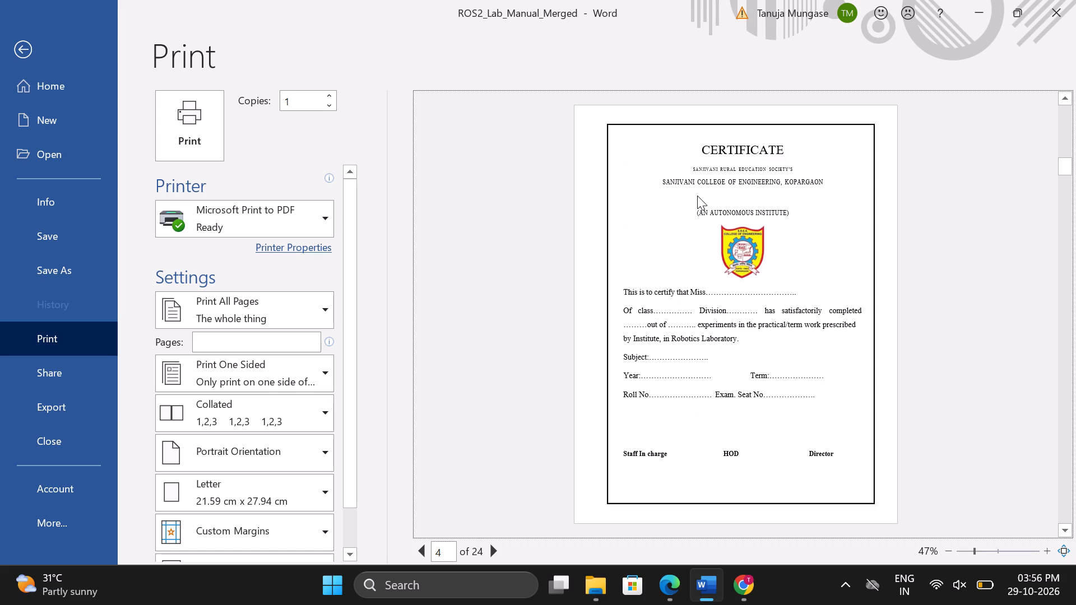
key("Down")
key("Down")
key("Down")
key("Down")
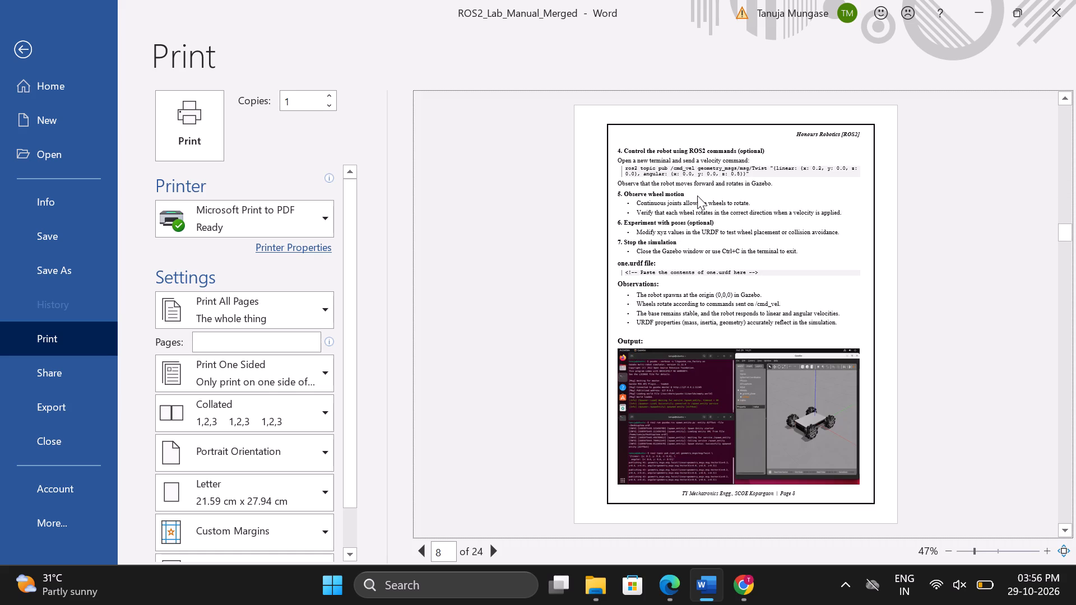
key("Down")
key("Down")
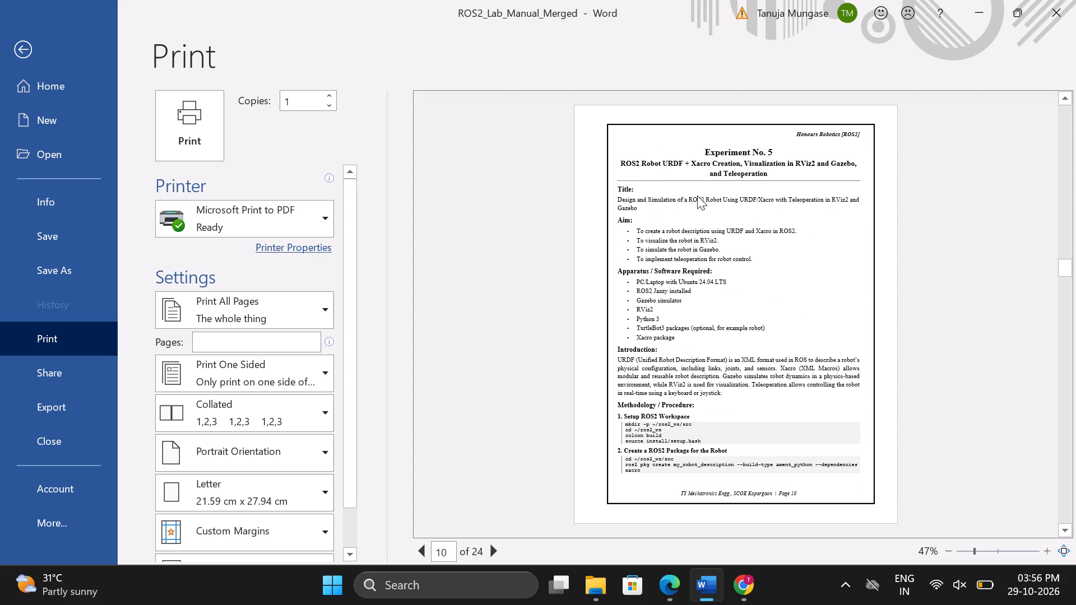
key("Down")
key("Down")
key("Down")
key("Down")
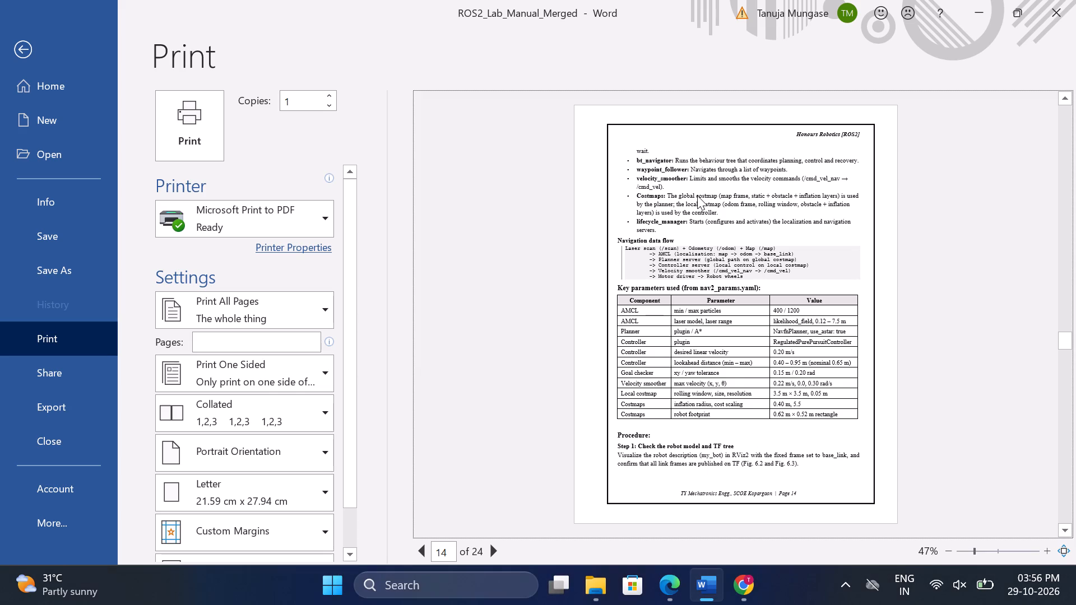
key("Down")
key("Down")
key("Down")
key("Down")
key("Down")
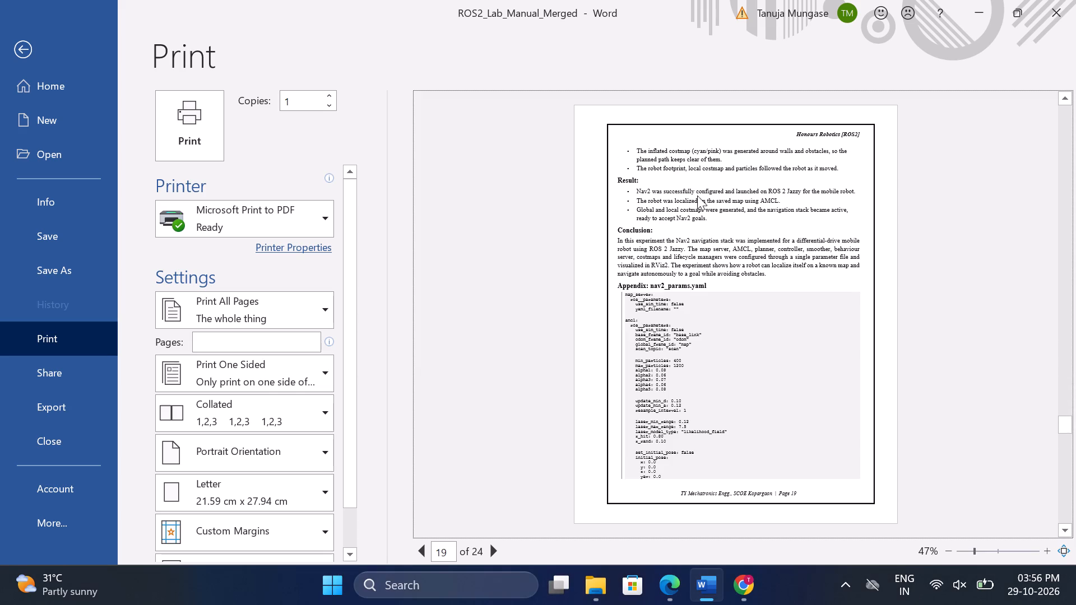
key("Down")
key("Down")
key("Down")
key("Down")
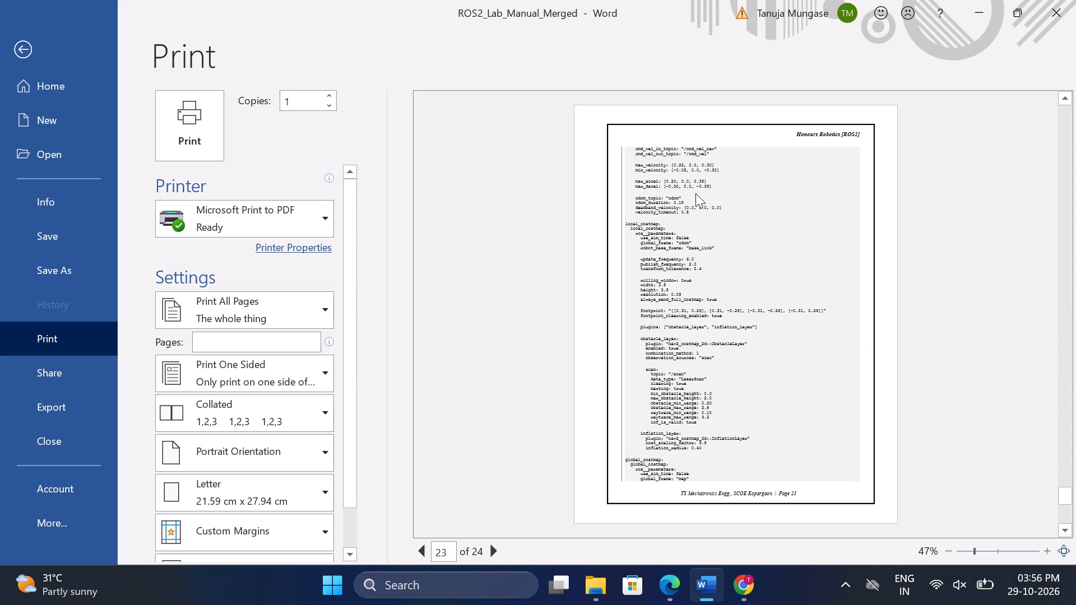
key("Down")
key("Down")
key("Down")
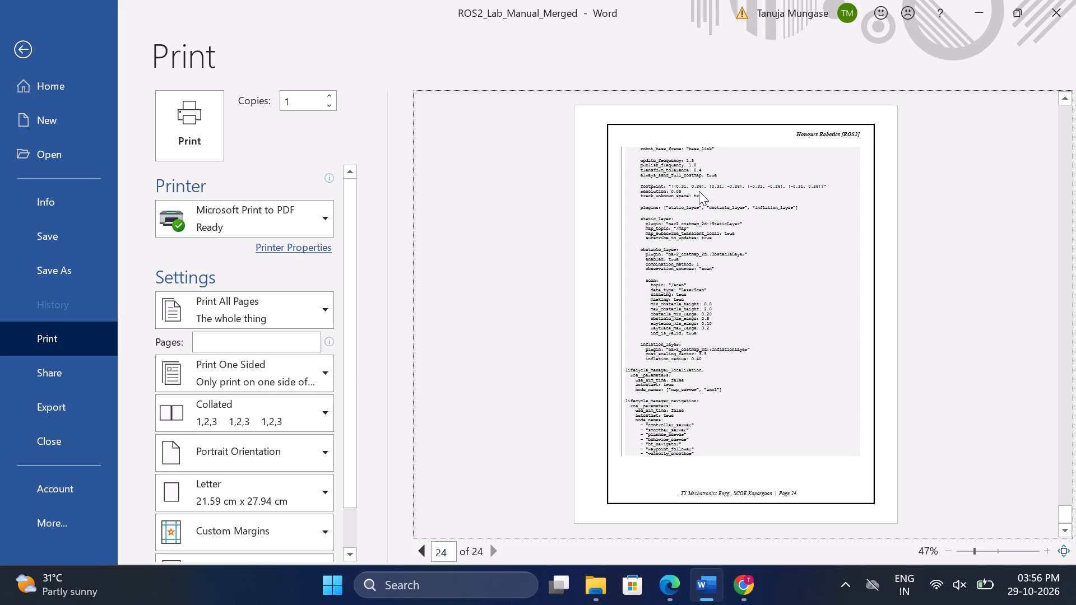
key("Down")
Page back through the print preview from the last appendix page to the cover page.
key("Up")
key("Up")
key("Up")
key("Up")
key("Up")
key("Up")
key("Up")
key("Up")
key("Up")
key("Up")
key("Up")
key("Up")
key("Up")
key("Up")
key("Up")
key("Up")
key("Up")
key("Up")
key("Up")
key("Up")
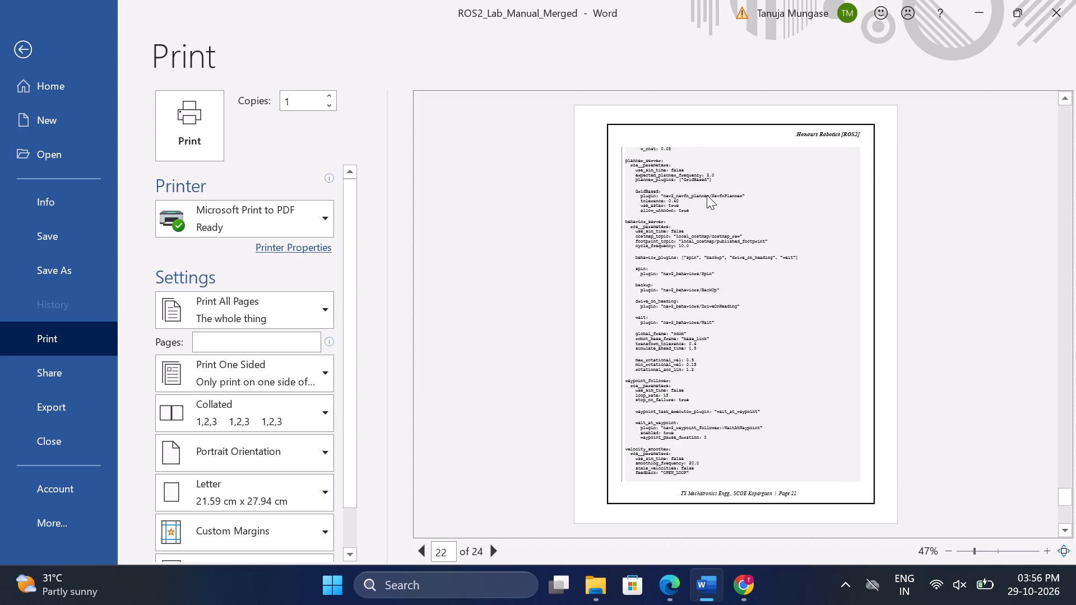
key("Up")
key("Up")
key("Up")
key("Up")
key("Up")
key("Up")
key("Up")
key("Up")
key("Up")
key("Up")
key("Up")
key("Up")
key("Up")
key("Up")
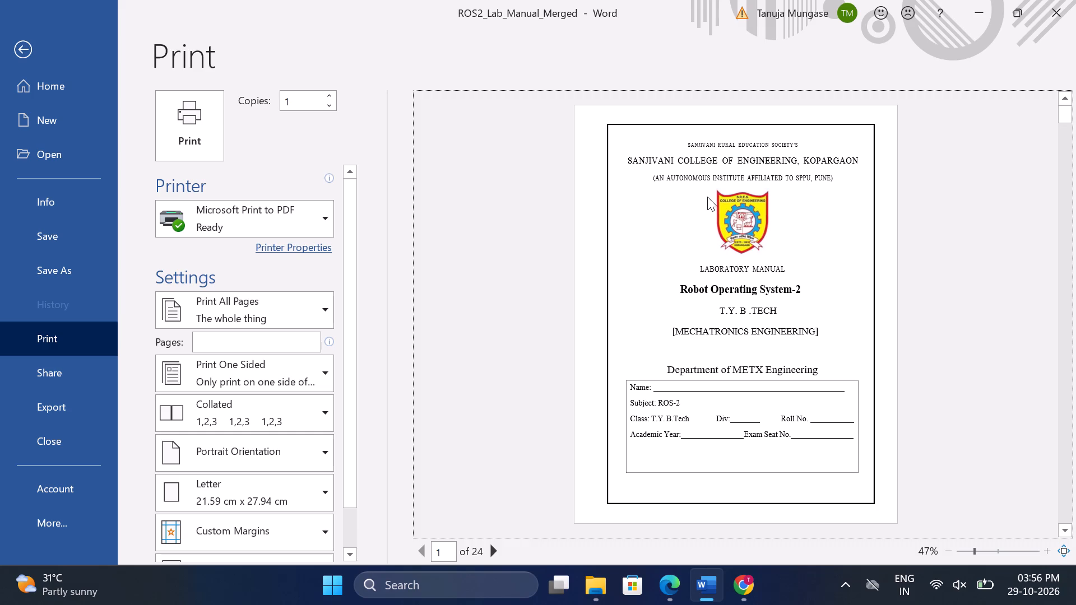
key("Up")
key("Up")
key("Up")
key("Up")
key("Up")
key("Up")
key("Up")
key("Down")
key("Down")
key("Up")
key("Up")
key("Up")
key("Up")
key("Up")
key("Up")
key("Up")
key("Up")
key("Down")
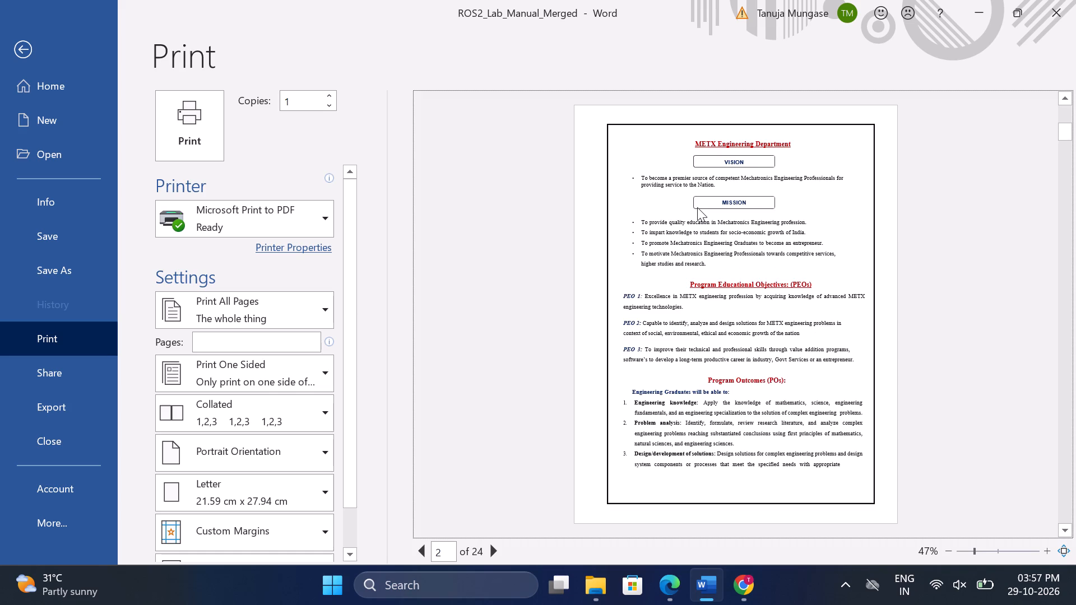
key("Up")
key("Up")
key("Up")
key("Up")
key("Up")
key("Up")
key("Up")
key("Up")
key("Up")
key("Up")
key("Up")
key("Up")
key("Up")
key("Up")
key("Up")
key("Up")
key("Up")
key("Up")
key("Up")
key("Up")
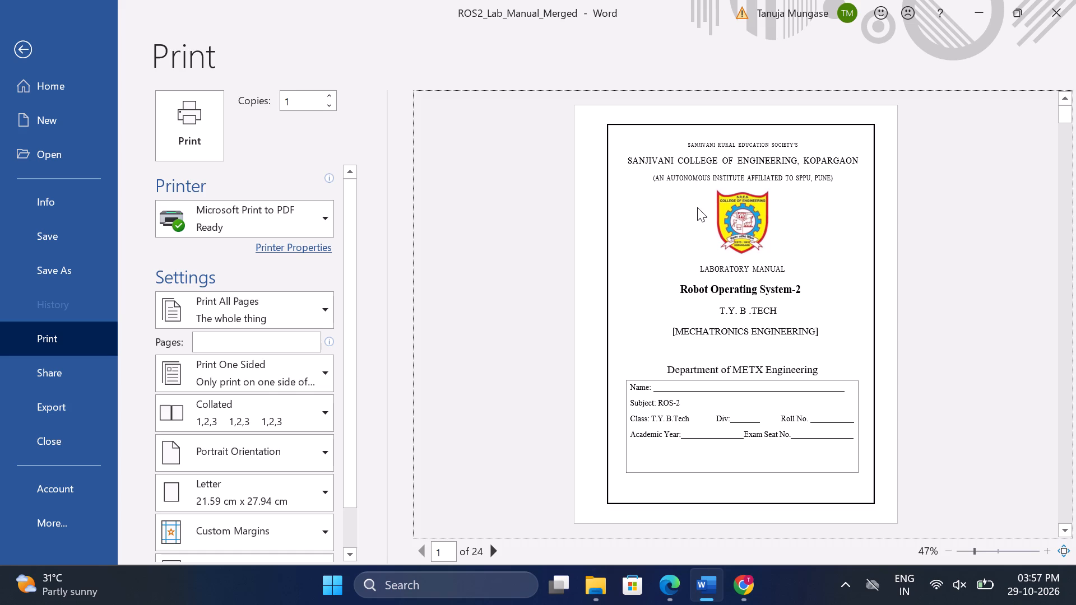
left_click(962, 17)
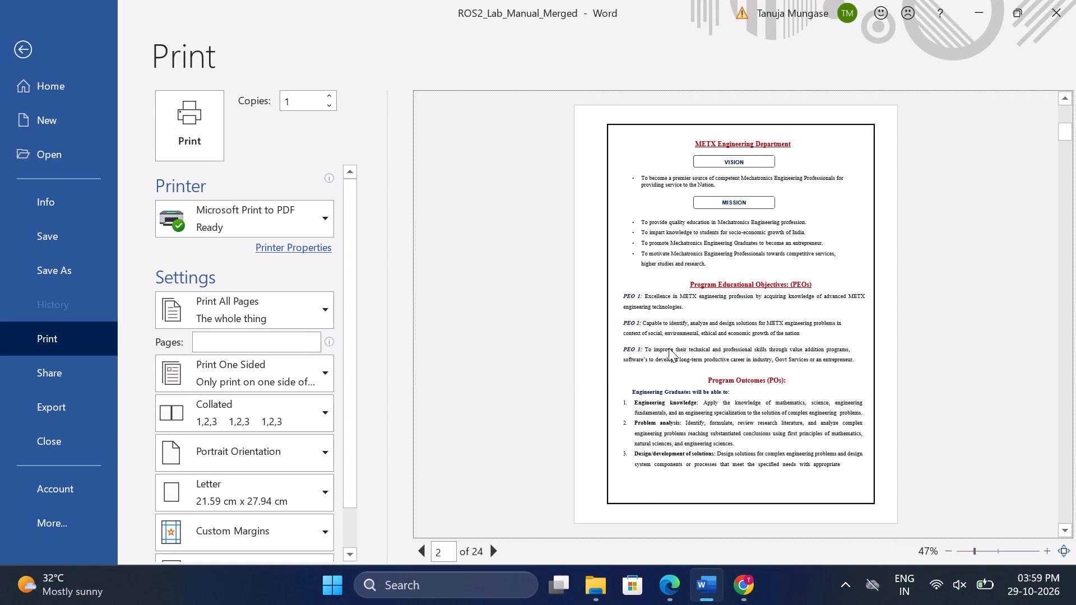
key("Down")
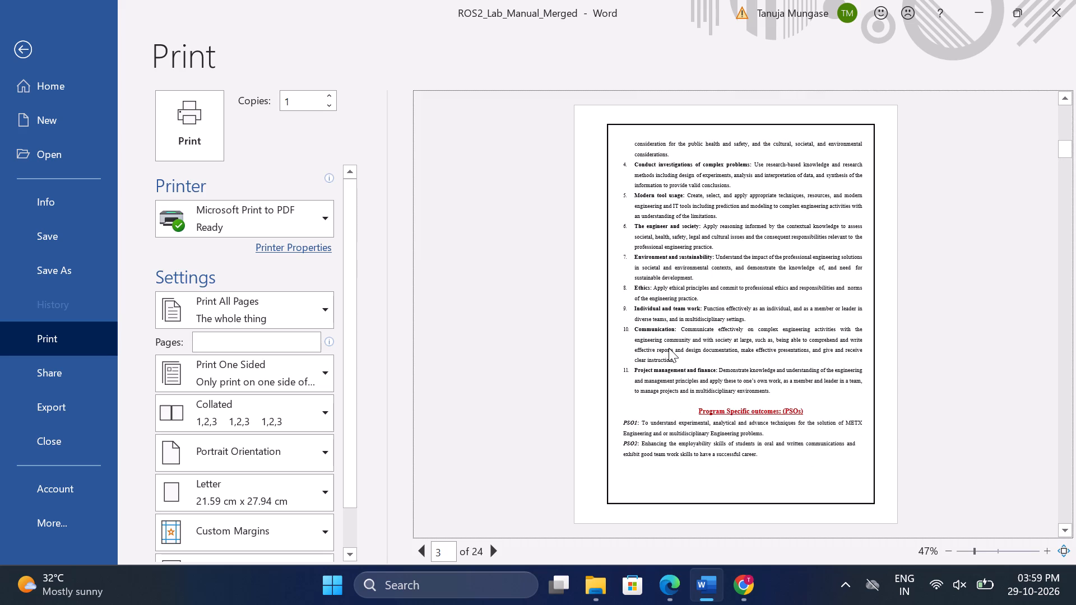
key("Down")
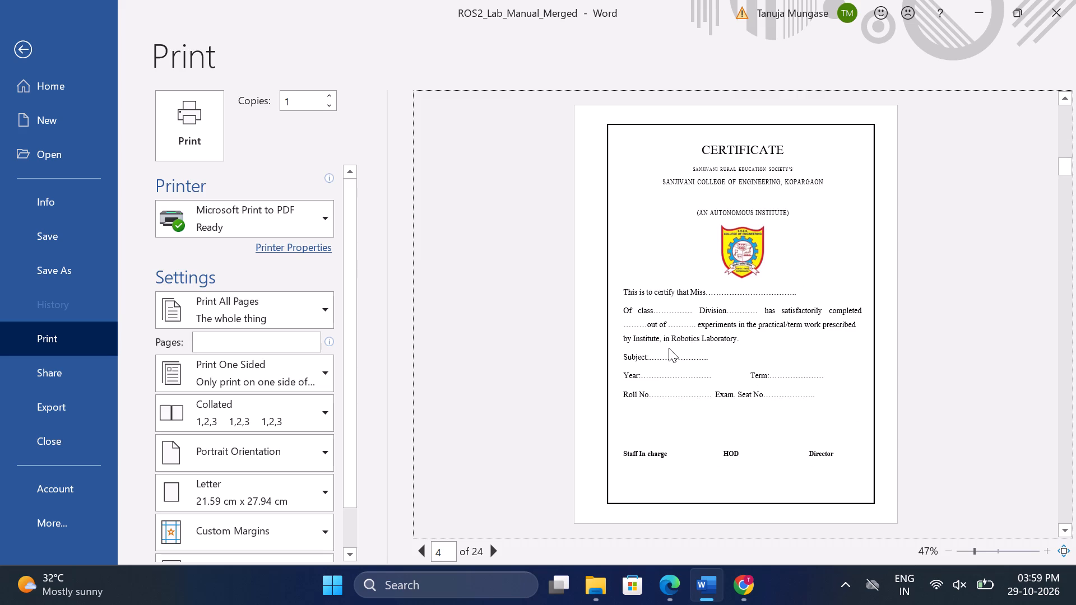
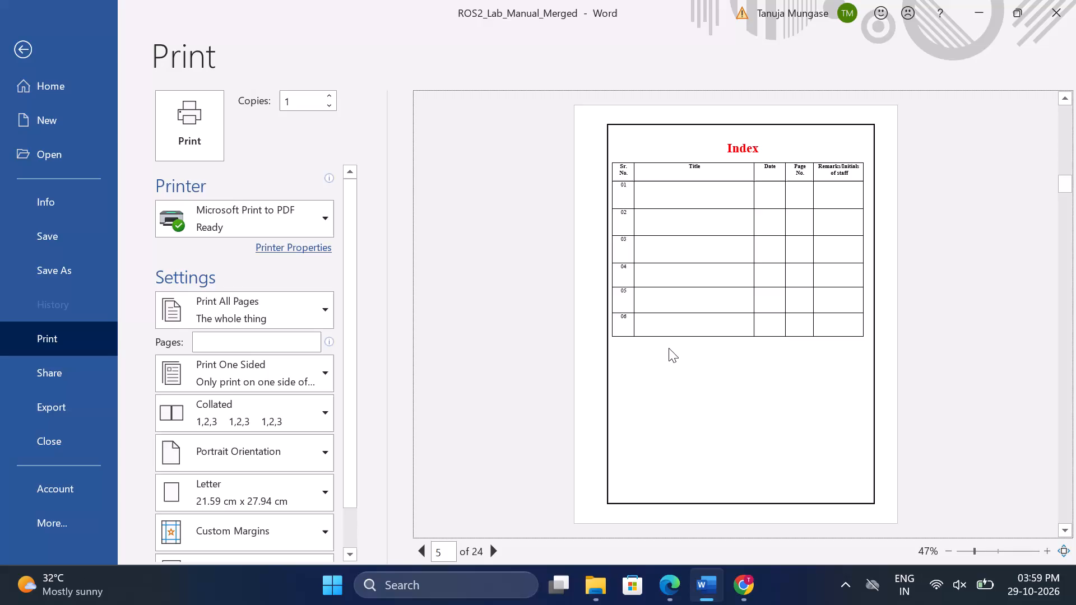
Check the print preview pages from the Laboratory Guidelines through Experiments No. 4 and 5 to the Experiment No. 6 figures.
key("Down")
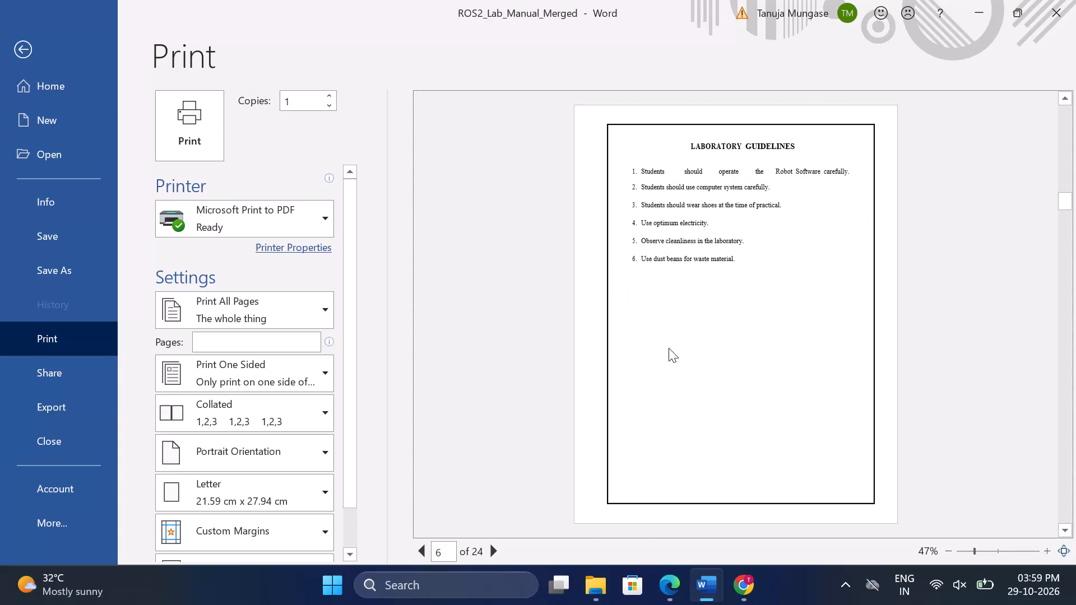
left_click(683, 169)
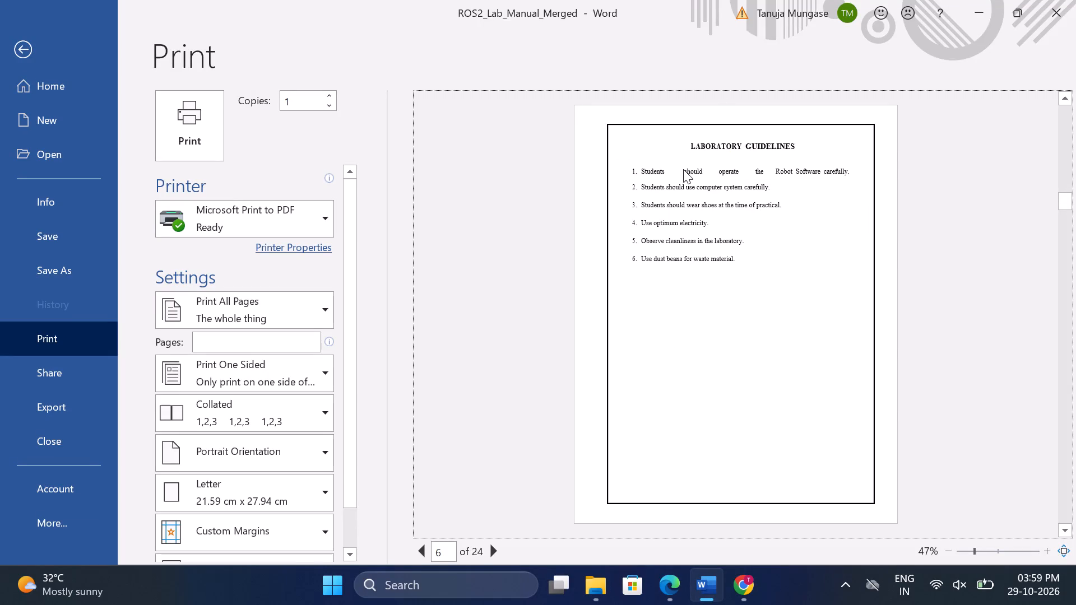
left_click(683, 173)
key("Down")
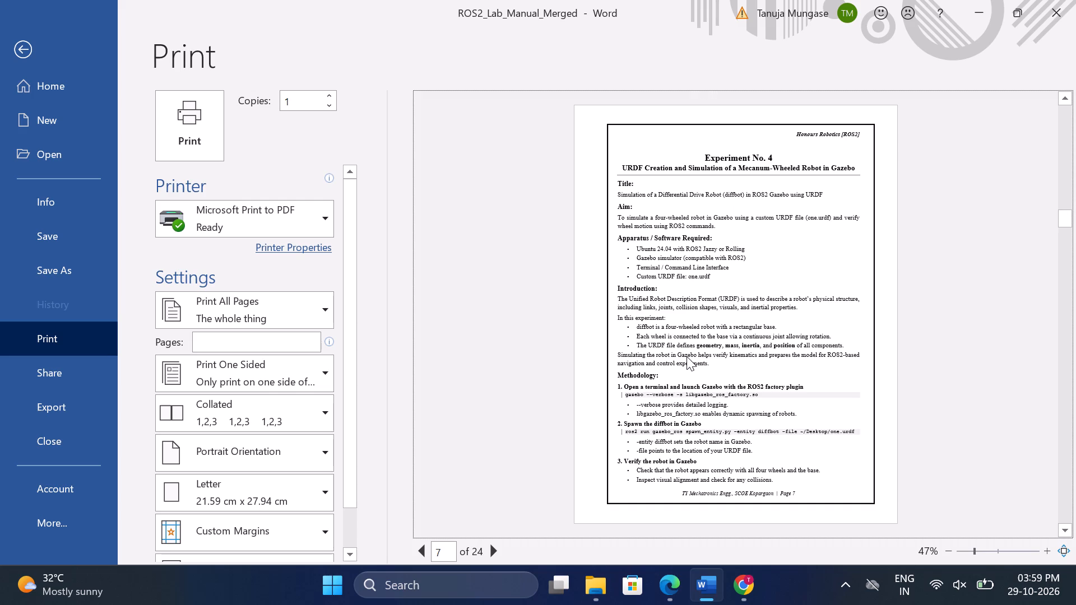
key("Down")
key("Down")
key("Down")
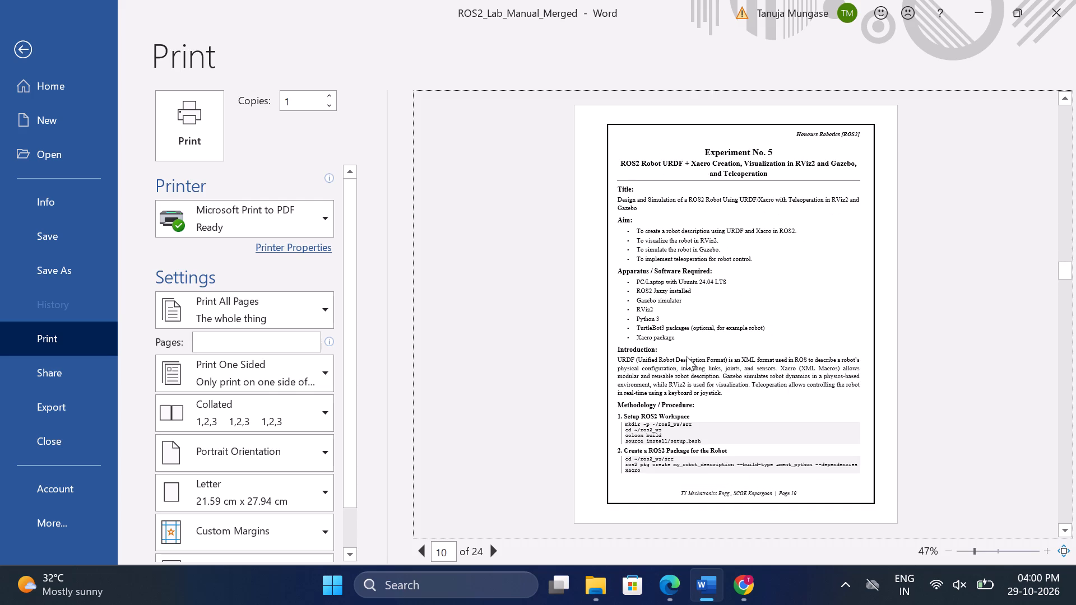
key("Down")
key("Down")
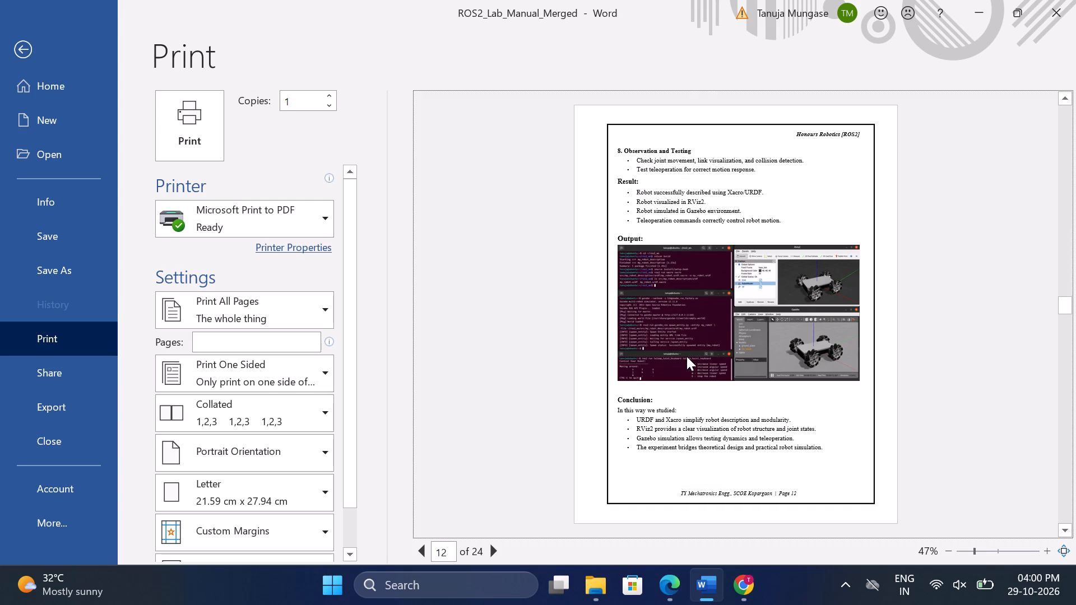
key("Down")
key("Down")
key("Down")
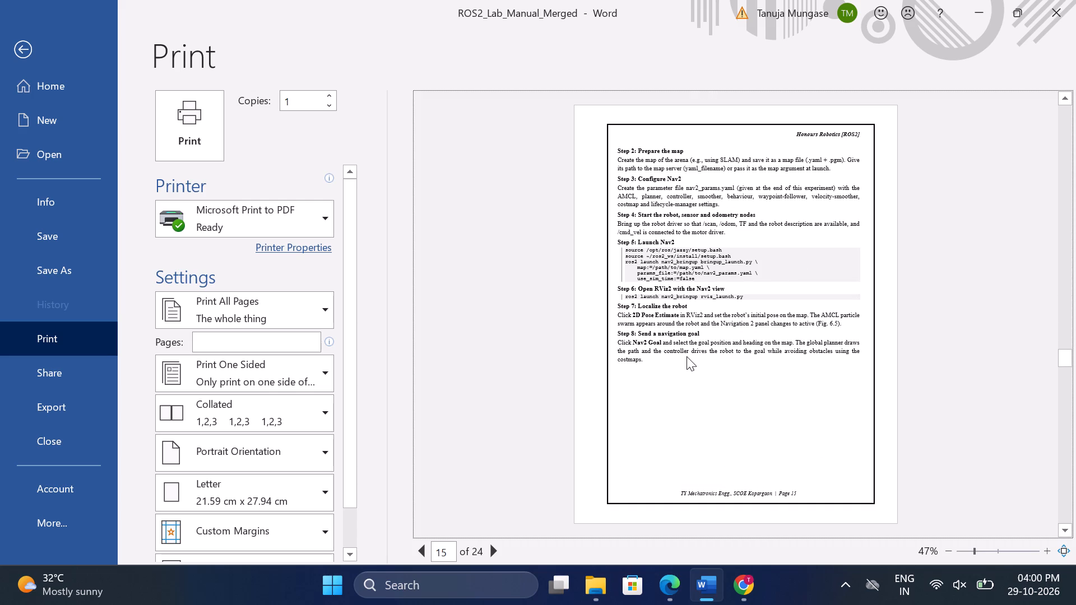
key("Down")
key("Down")
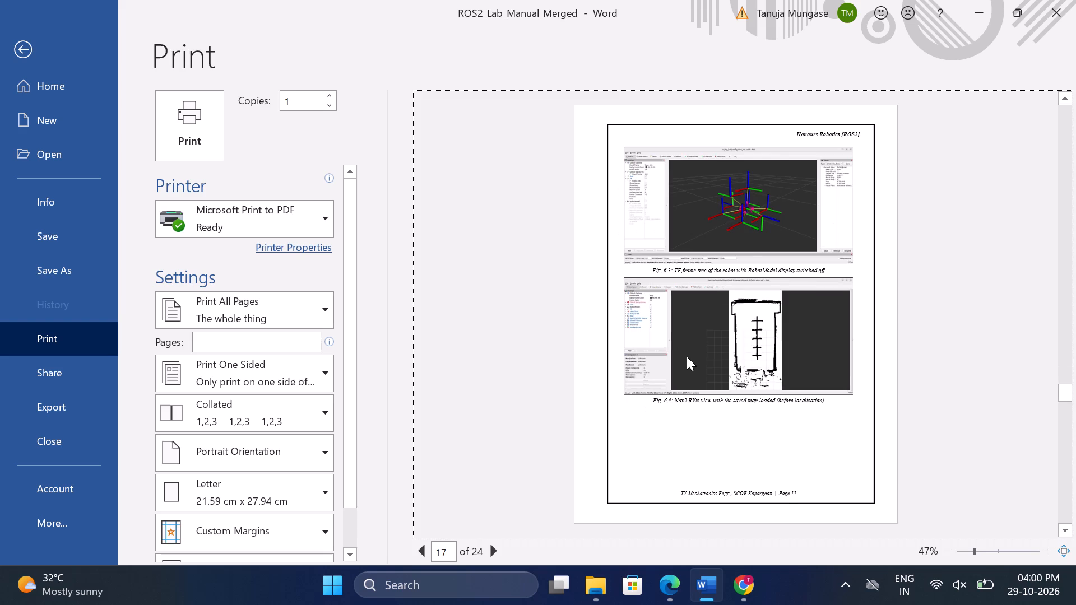
Check the remaining Experiment No. 6 pages and the nav2_params.yaml appendix in the print preview, up to the last page.
key("Down")
key("Down")
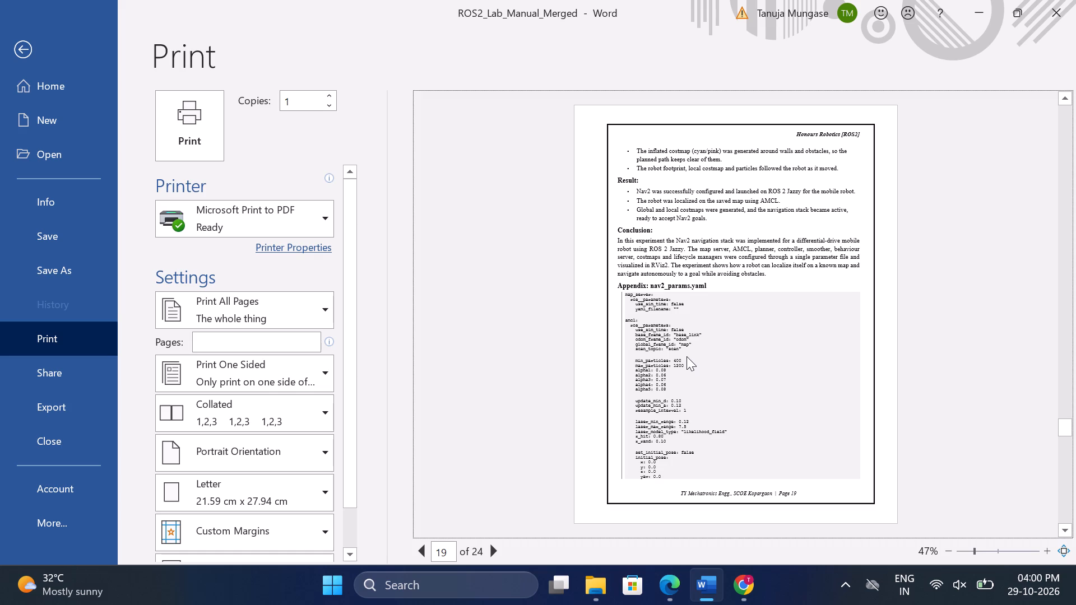
key("Down")
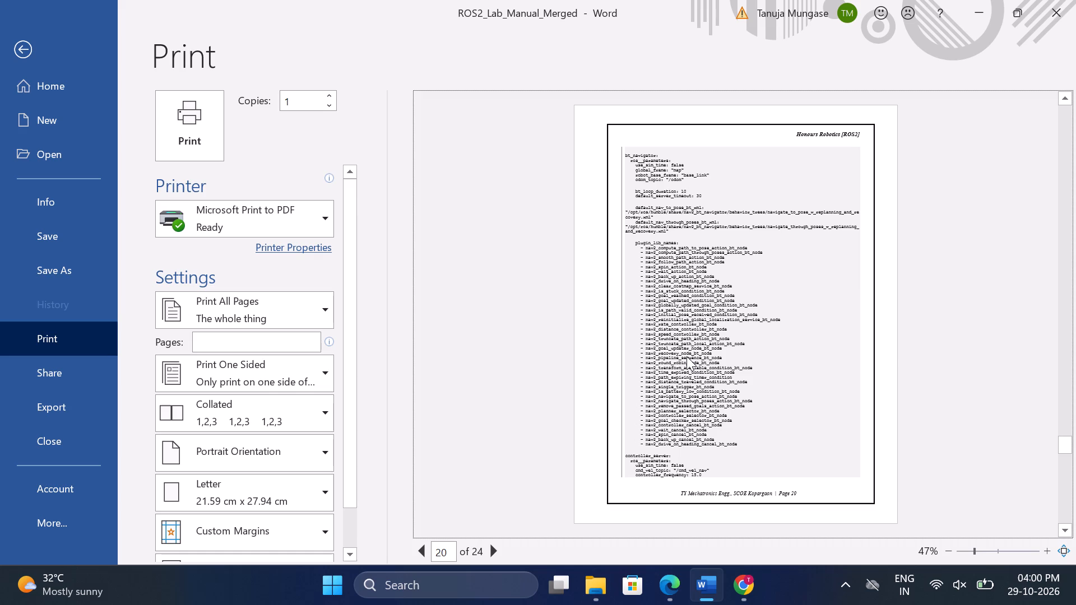
key("Down")
key("Down")
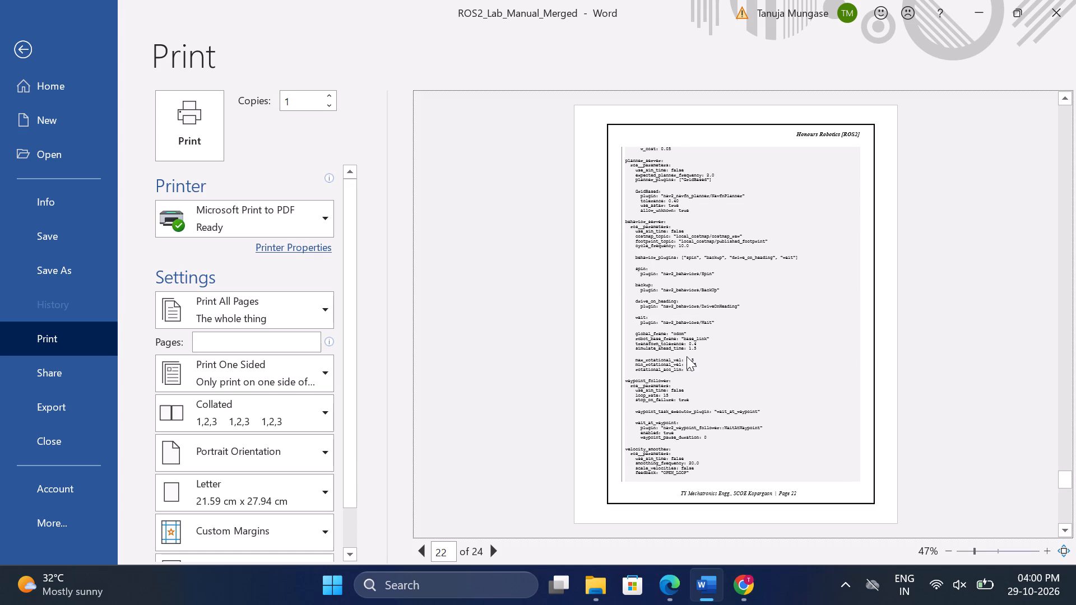
key("Down")
key("Down")
key("Down")
key("Down")
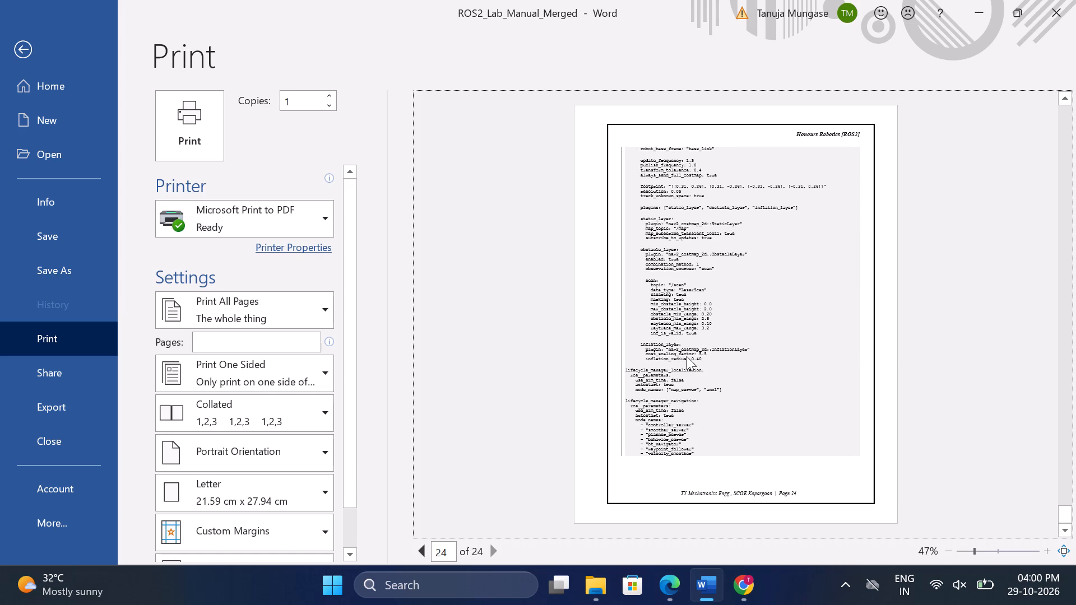
key("Down")
key("Down")
Page back through the print preview from the last appendix page to the Laboratory Guidelines page.
key("Up")
key("Up")
key("Up")
key("Up")
key("Up")
key("Up")
key("Up")
key("Up")
key("Up")
key("Up")
key("Up")
key("Up")
key("Up")
key("Up")
key("Up")
key("Up")
key("Up")
key("Up")
key("Up")
key("Up")
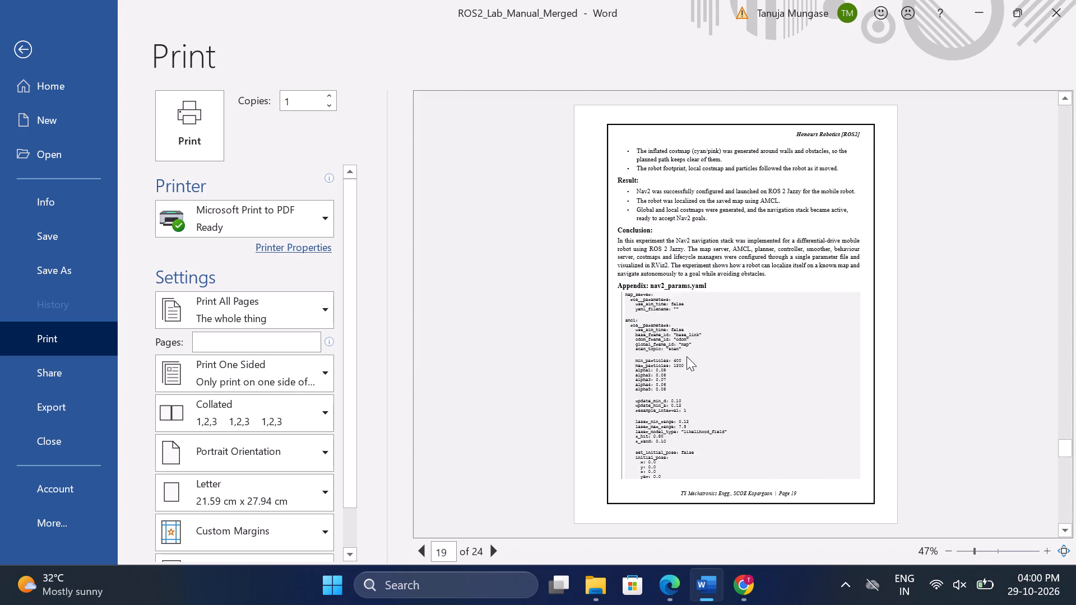
key("Up")
key("Down")
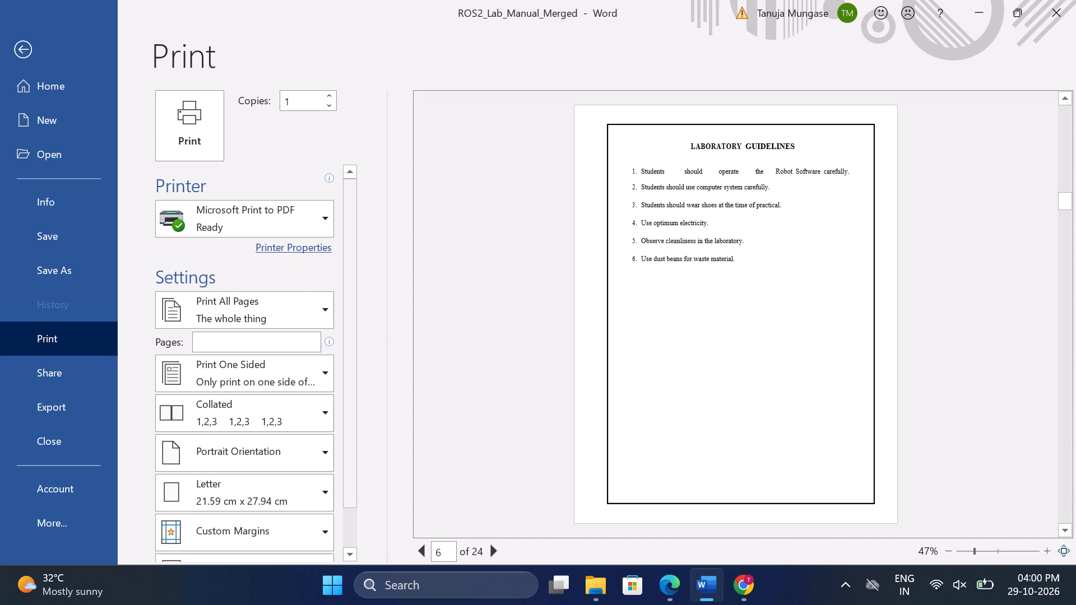
Close the print preview and go back through the document from Experiment No. 6's Output section to the department vision page.
key("Escape")
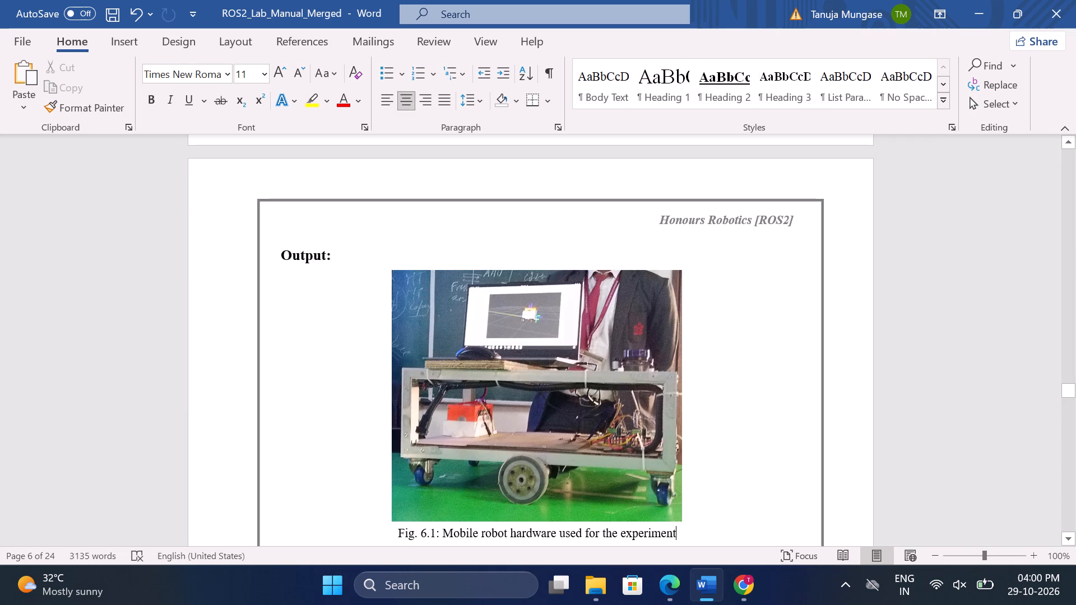
key("Up")
left_click(164, 369)
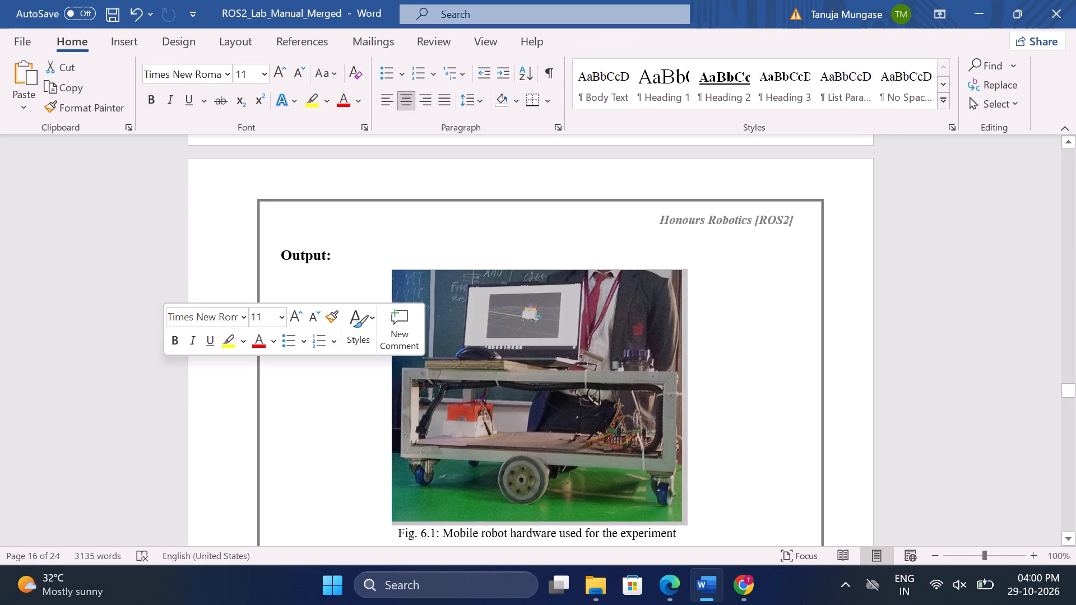
key("Up")
left_click(142, 367)
scroll(142, 367, "up", 8)
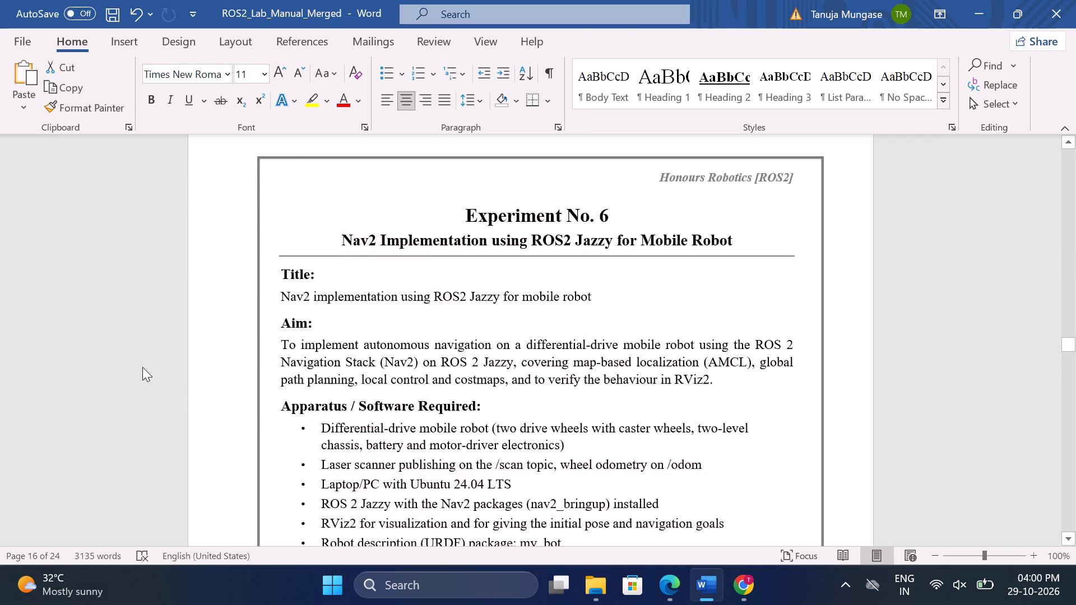
scroll(142, 367, "up", 13)
scroll(142, 367, "down", 1)
scroll(142, 367, "up", 1)
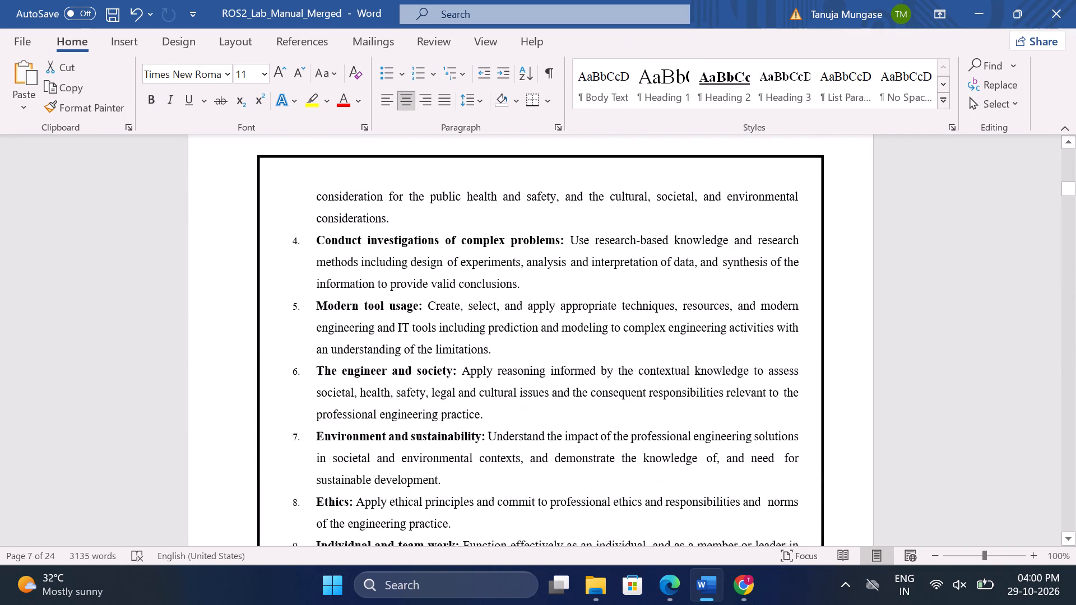
scroll(142, 367, "up", 2)
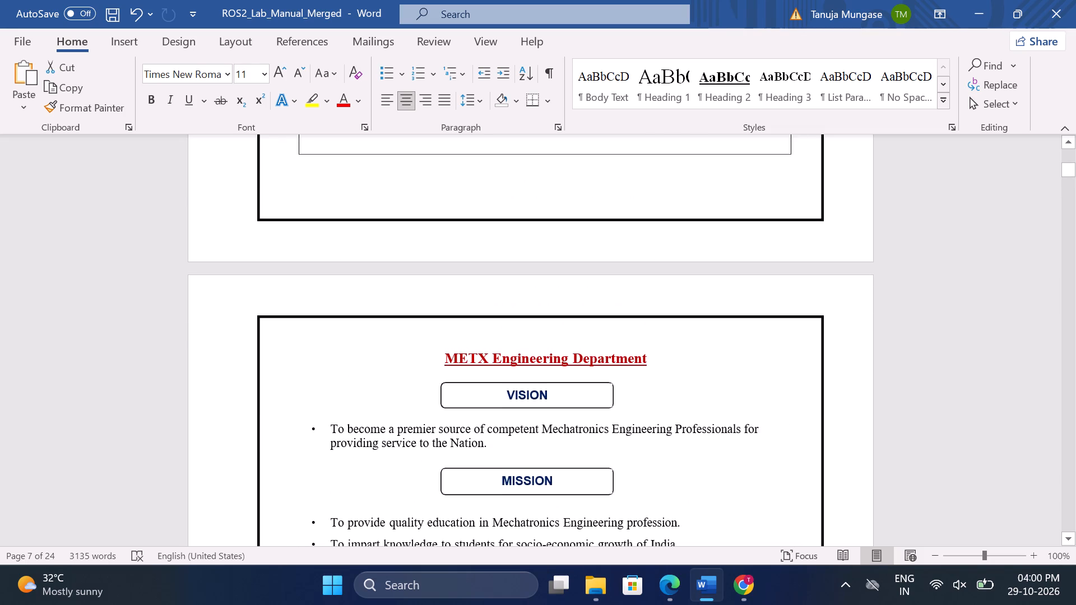
Review the front pages side by side at 60% zoom, covering the cover page, program objectives, program outcomes and certificate.
scroll(142, 367, "down", 4)
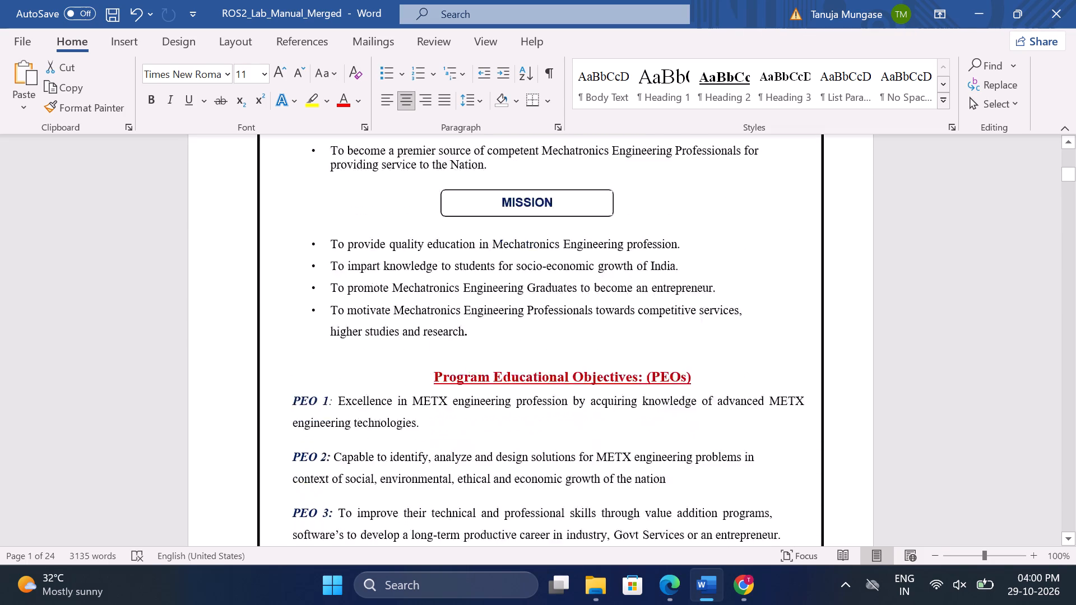
scroll(142, 367, "down", 1)
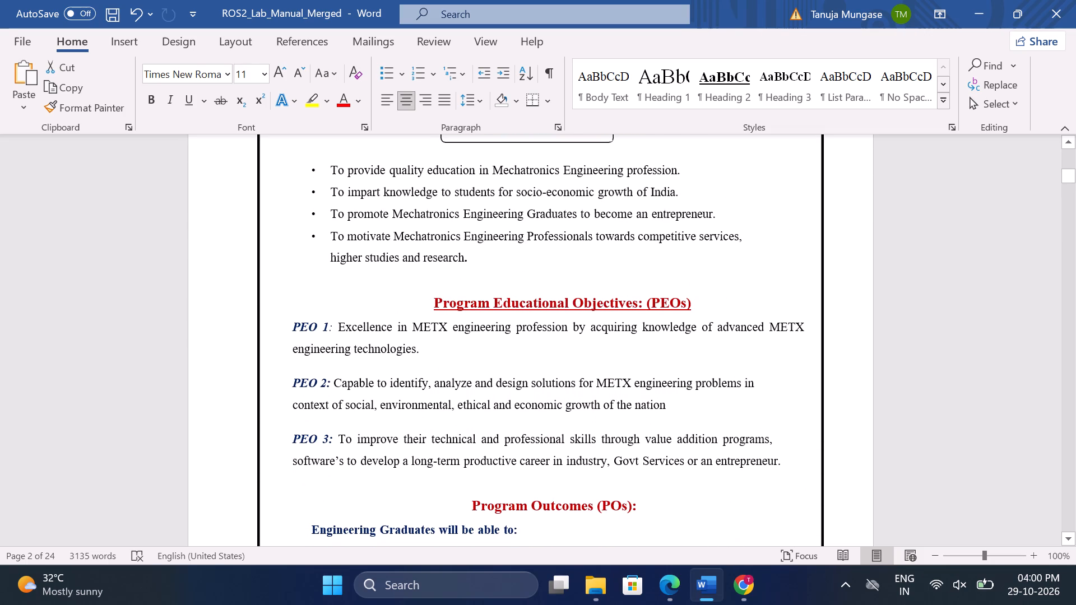
scroll(402, 309, "down", 4, "ctrl")
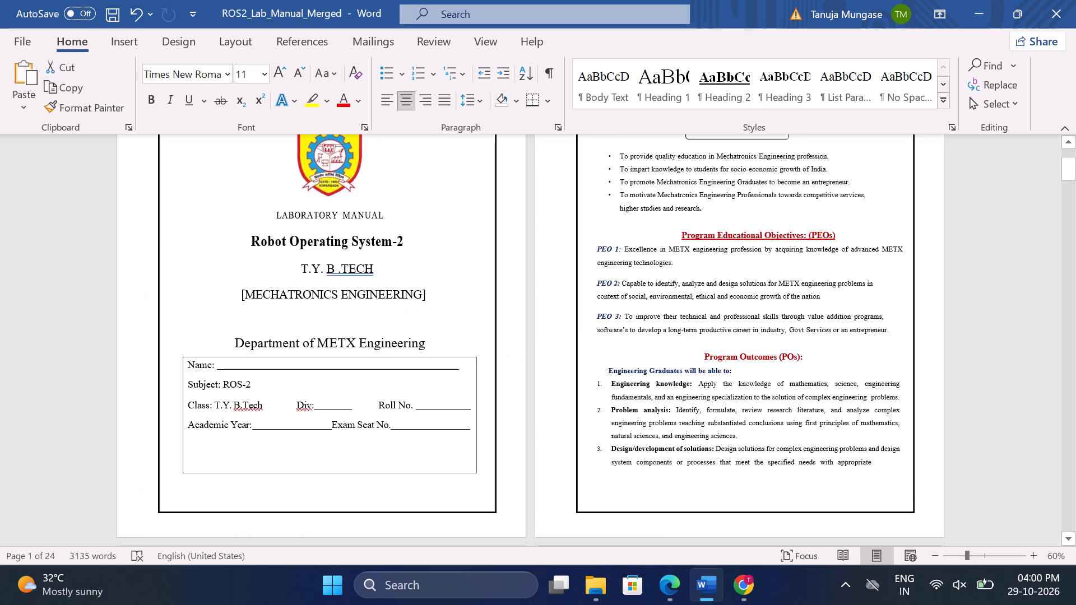
scroll(628, 297, "up", 5)
scroll(628, 297, "down", 1)
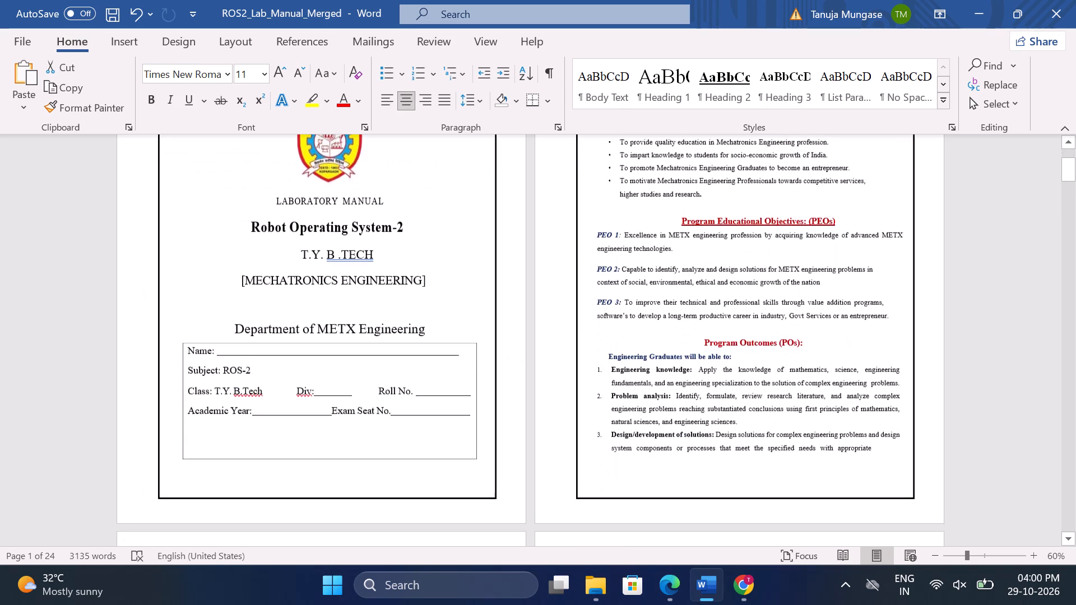
scroll(628, 297, "down", 2)
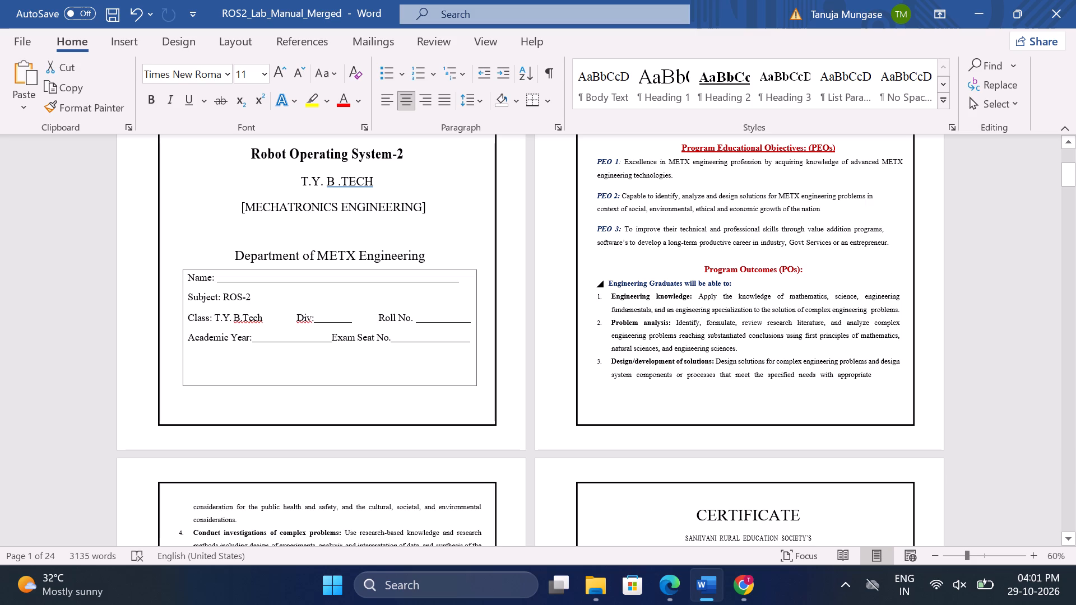
scroll(689, 369, "down", 1)
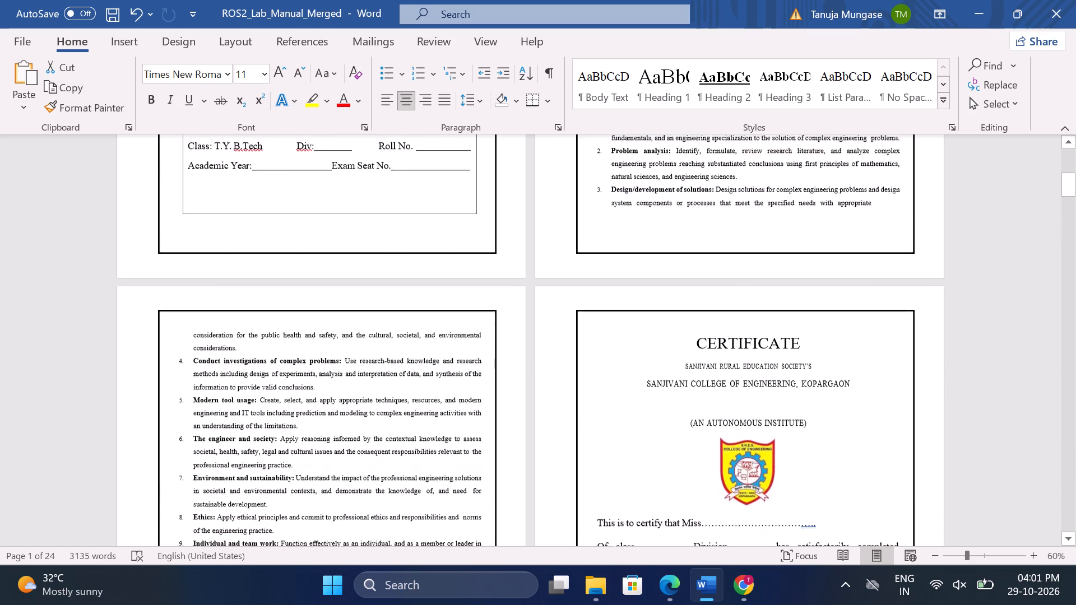
scroll(689, 369, "down", 3)
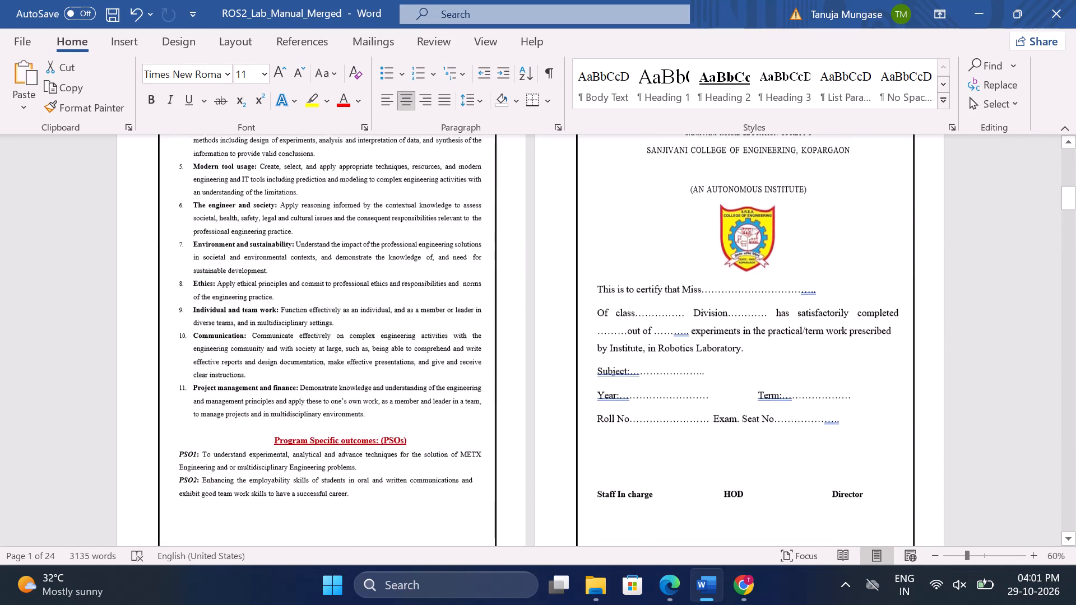
scroll(689, 369, "down", 1)
scroll(689, 369, "up", 2)
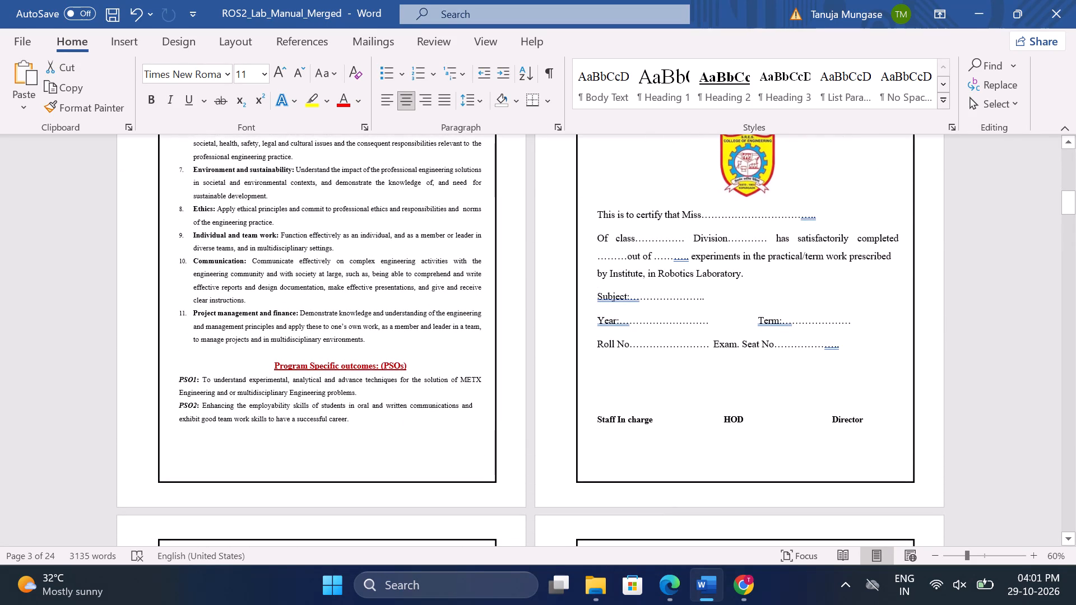
scroll(689, 369, "up", 2)
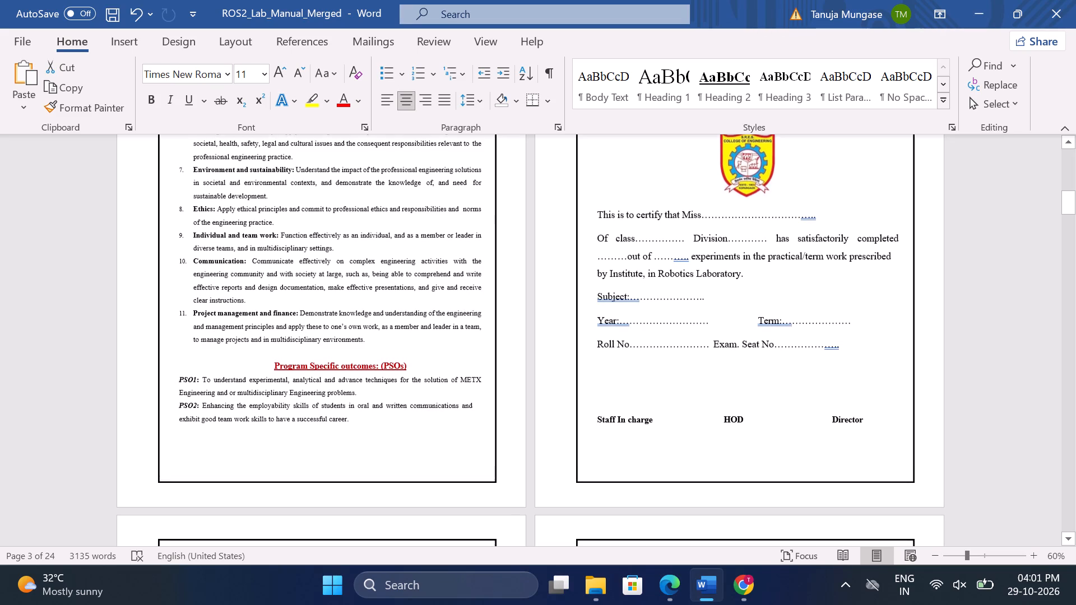
scroll(689, 369, "up", 2)
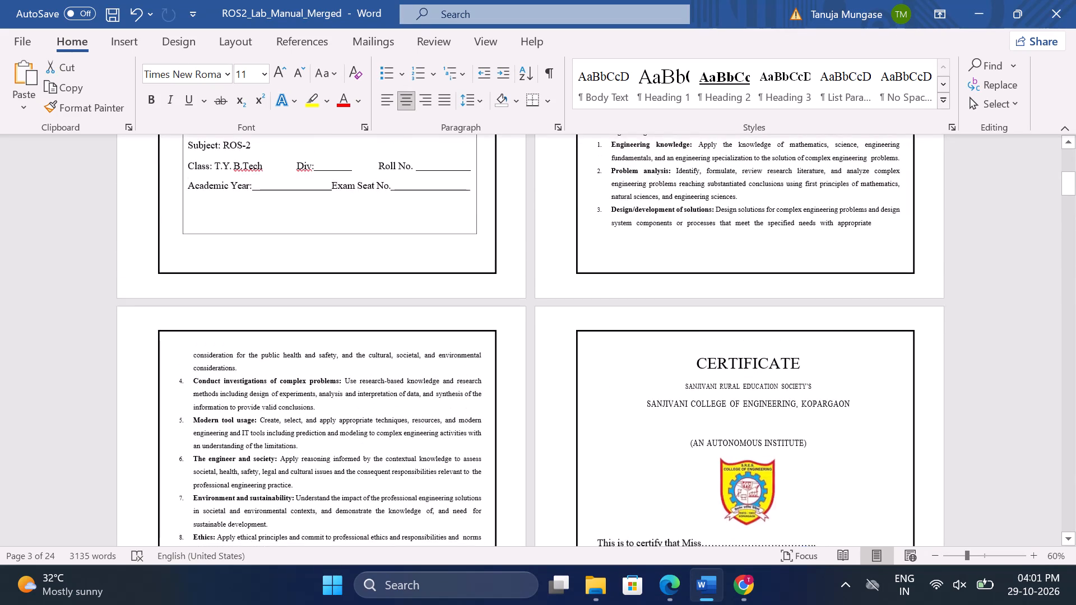
scroll(689, 369, "up", 3)
Review the front pages from the cover through the program outcomes and certificate to the Index and Laboratory Guidelines pages.
scroll(689, 369, "down", 2)
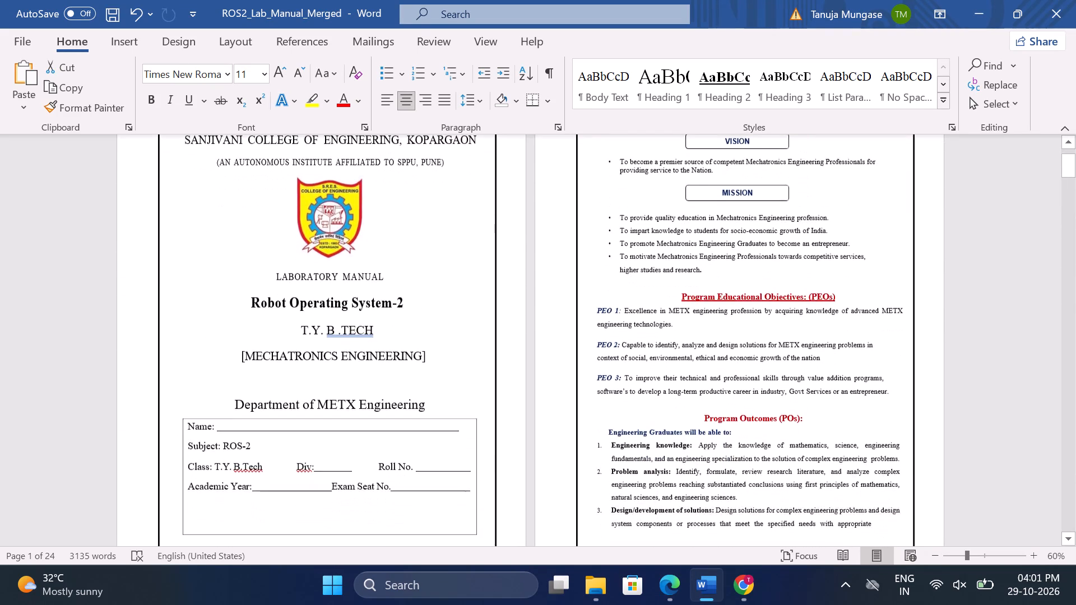
scroll(689, 369, "down", 5)
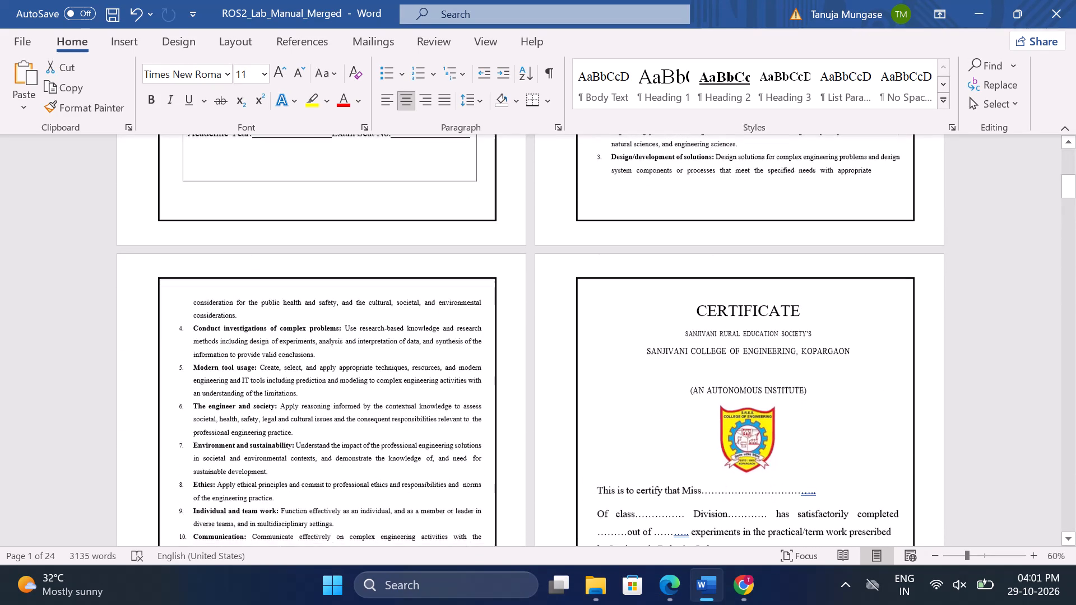
scroll(689, 369, "right", 2)
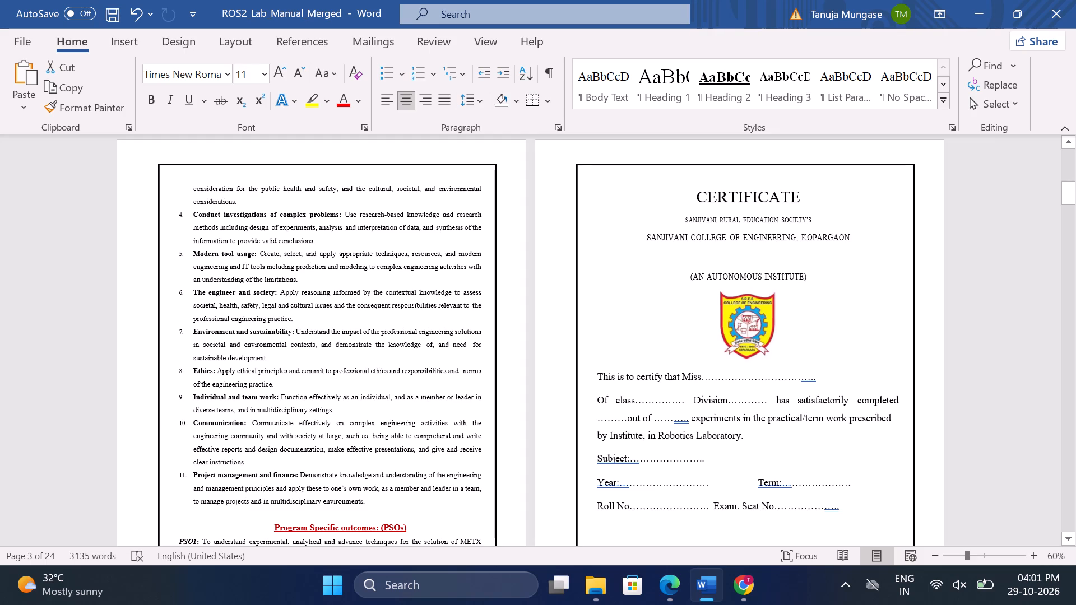
scroll(717, 383, "down", 1)
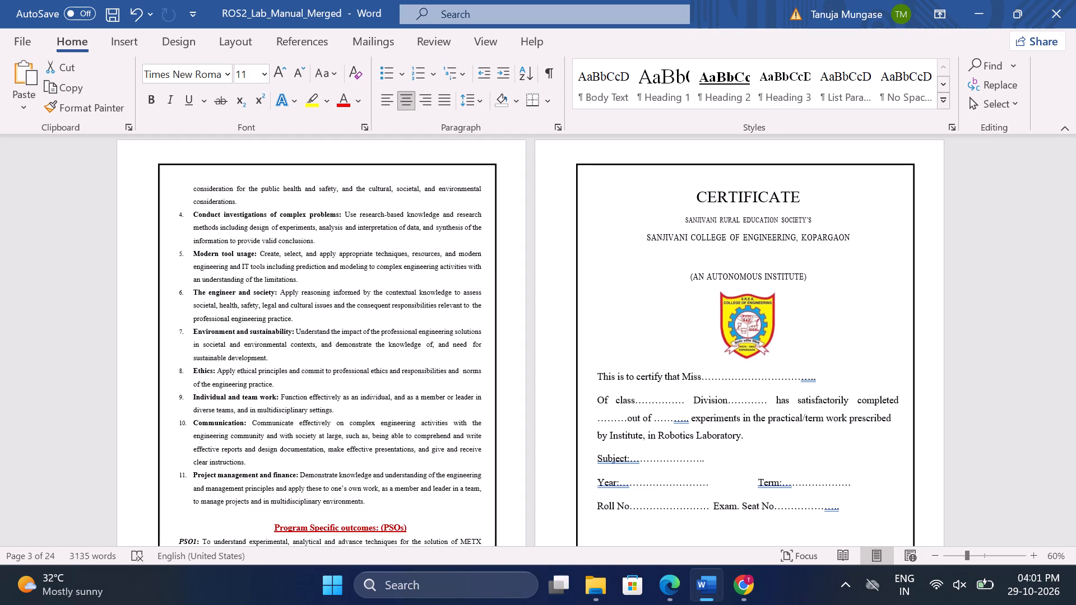
scroll(717, 383, "down", 1)
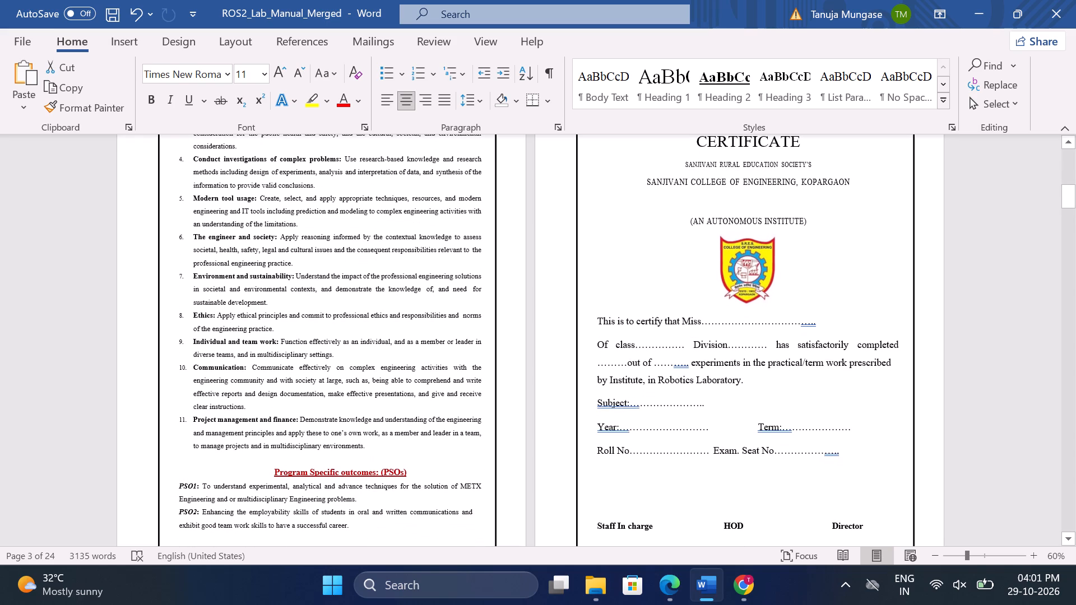
scroll(717, 383, "down", 3)
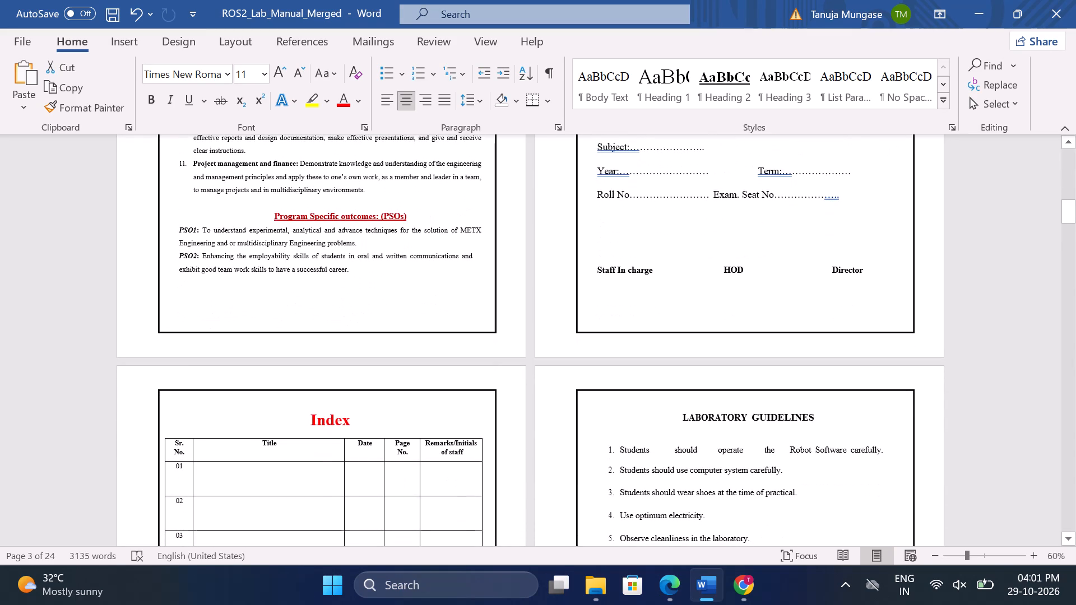
scroll(717, 383, "down", 2)
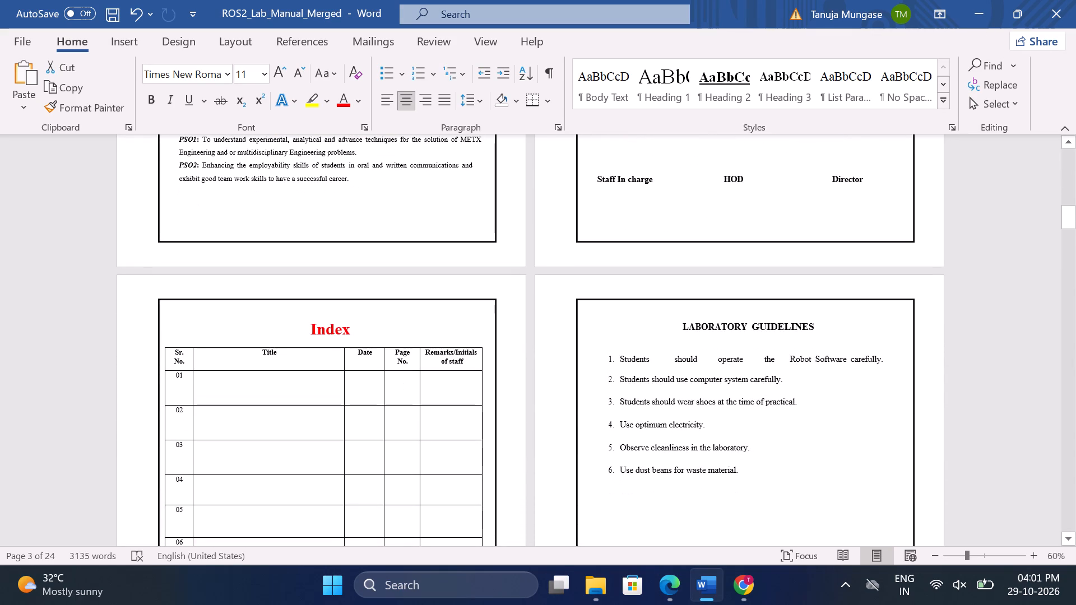
Remove the wide gaps in the first laboratory guideline so it reads "Students should operate the Robot Software carefully" with normal word spacing.
left_click(675, 355)
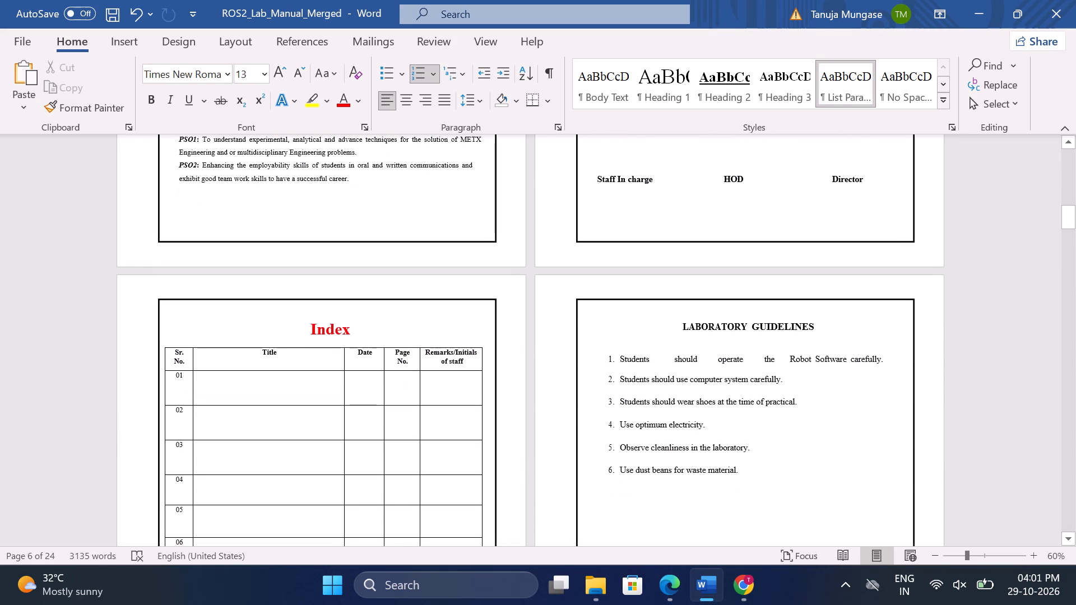
key("BackSpace")
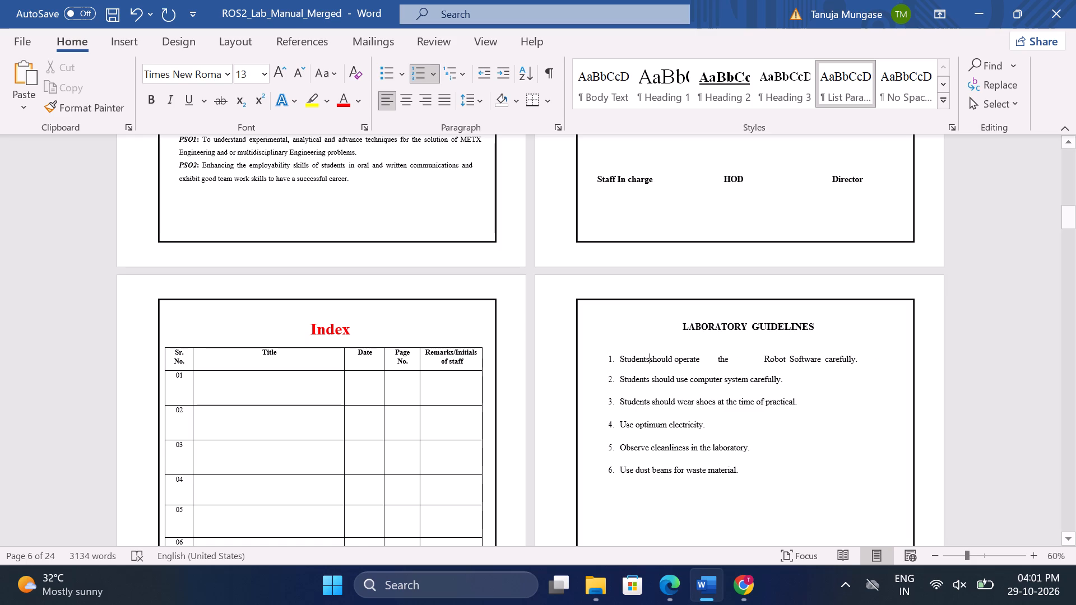
left_click(718, 360)
key("BackSpace")
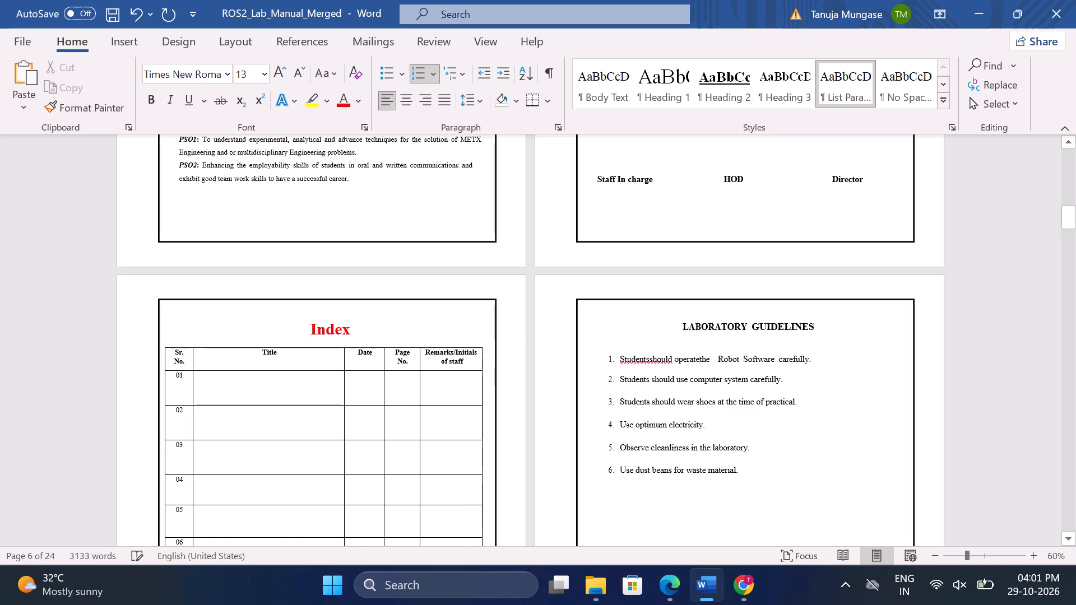
left_click(717, 360)
key("BackSpace")
key("space")
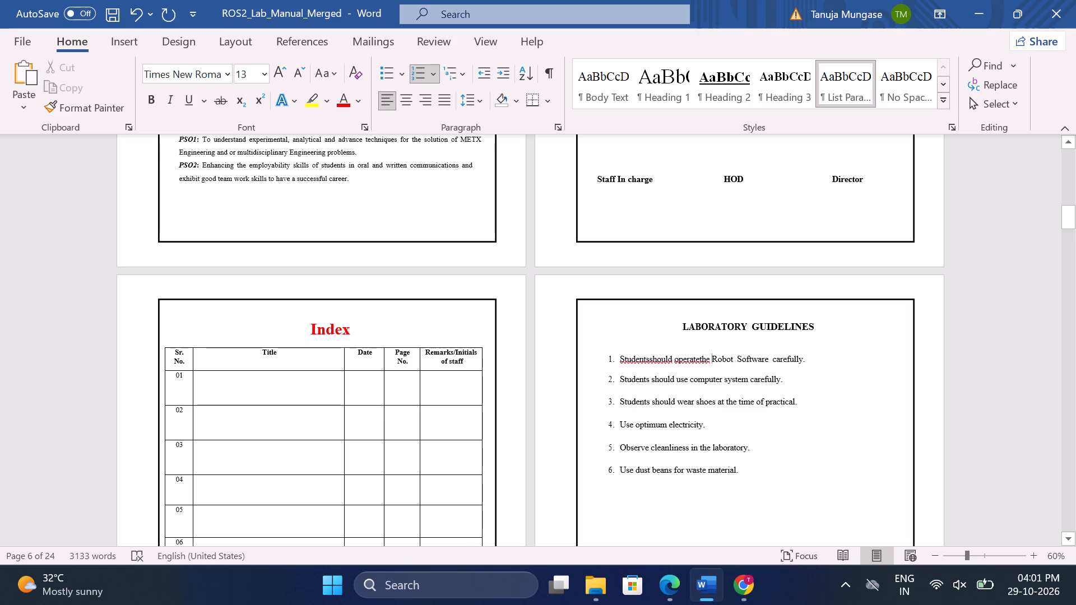
left_click(698, 364)
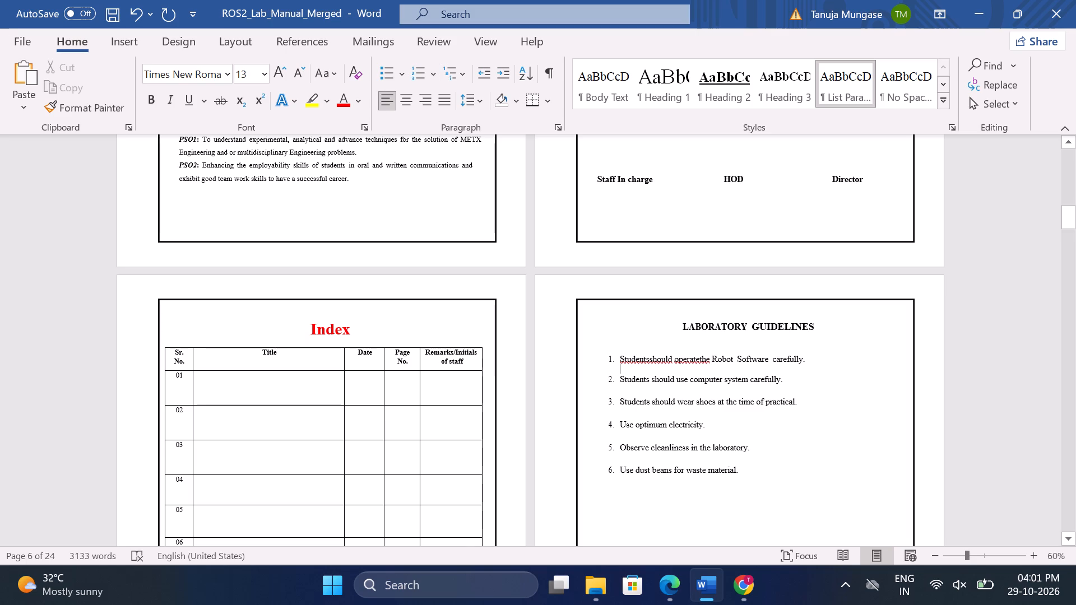
left_click(698, 362)
key("space")
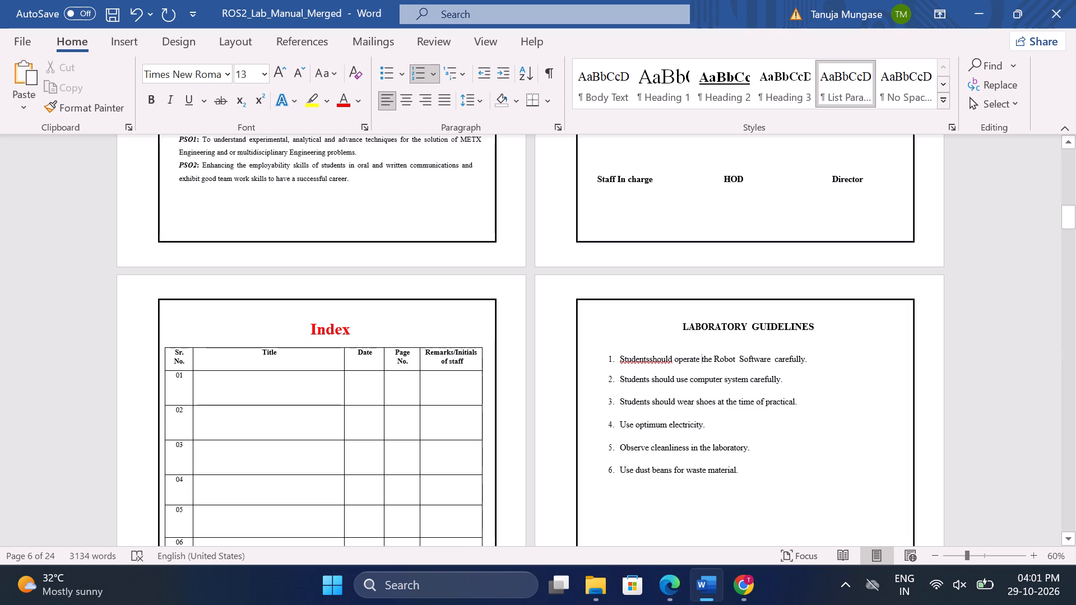
left_click(649, 361)
key("space")
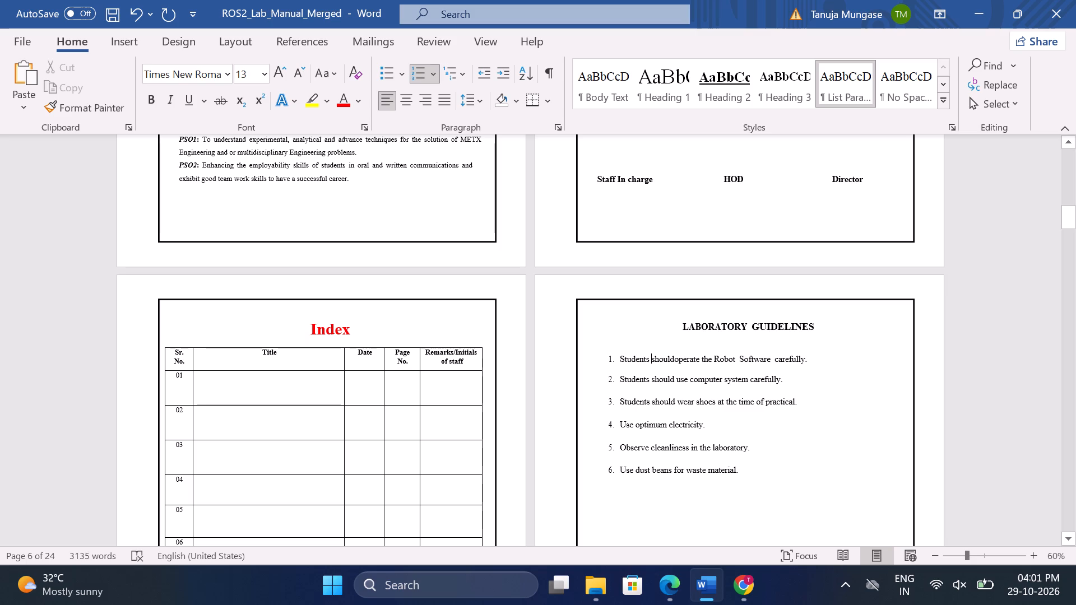
left_click(673, 357)
key("space")
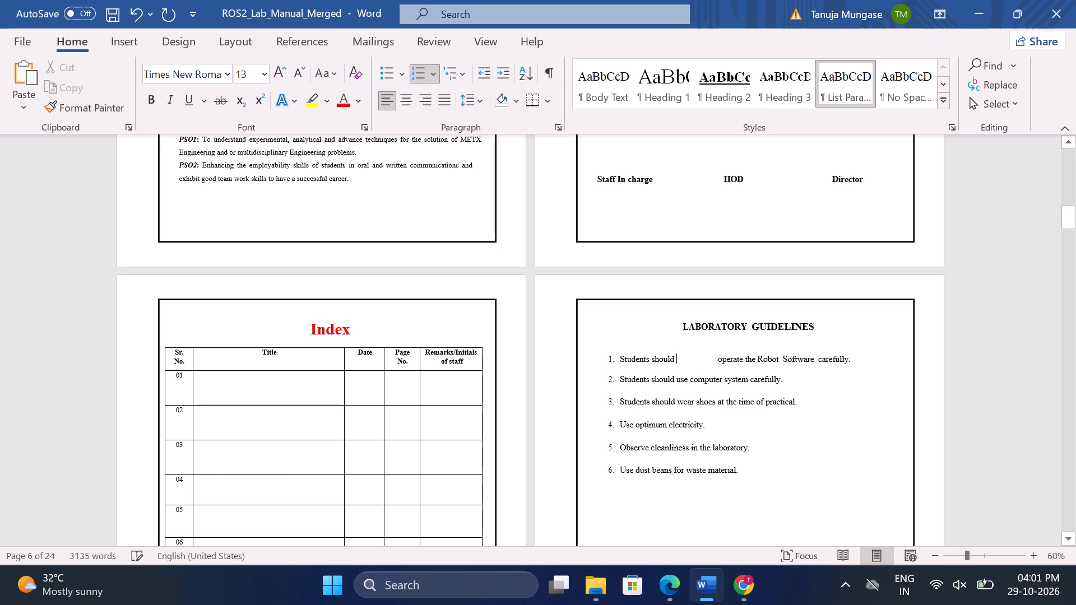
left_click(713, 360)
key("BackSpace")
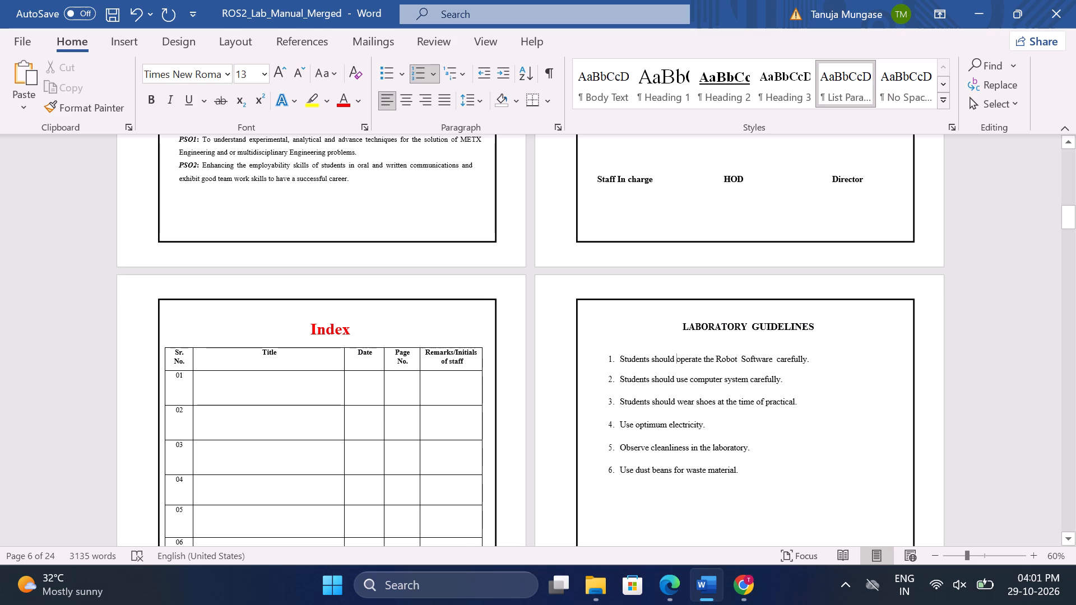
Look through the experiment pages up to the end of the nav2_params.yaml listing, and return to the first Experiment No. 6 pages.
scroll(605, 377, "down", 4)
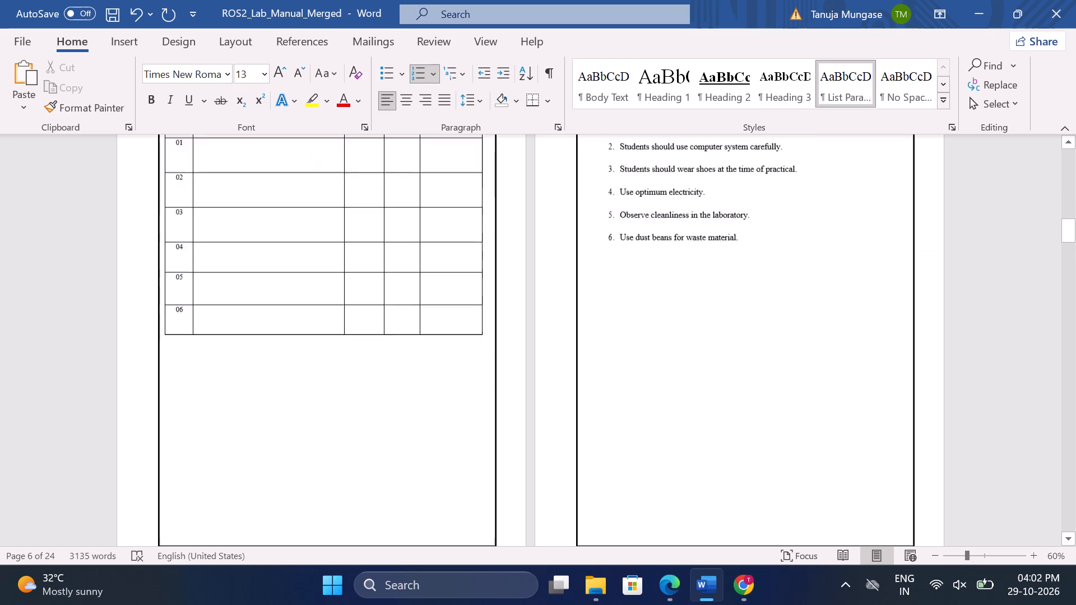
scroll(605, 377, "down", 2)
scroll(539, 379, "down", 1)
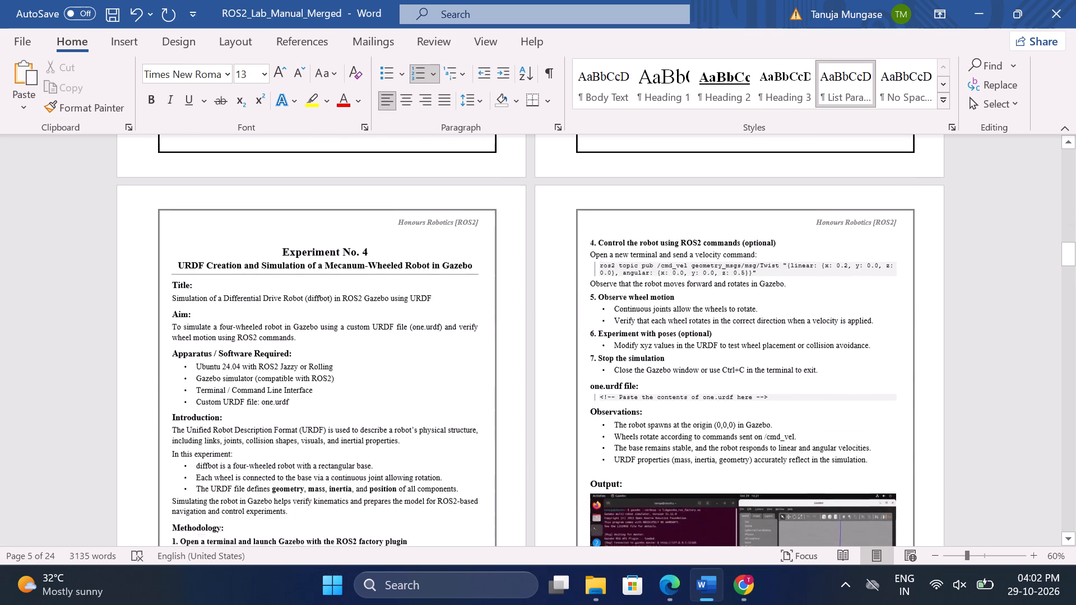
scroll(539, 379, "down", 8)
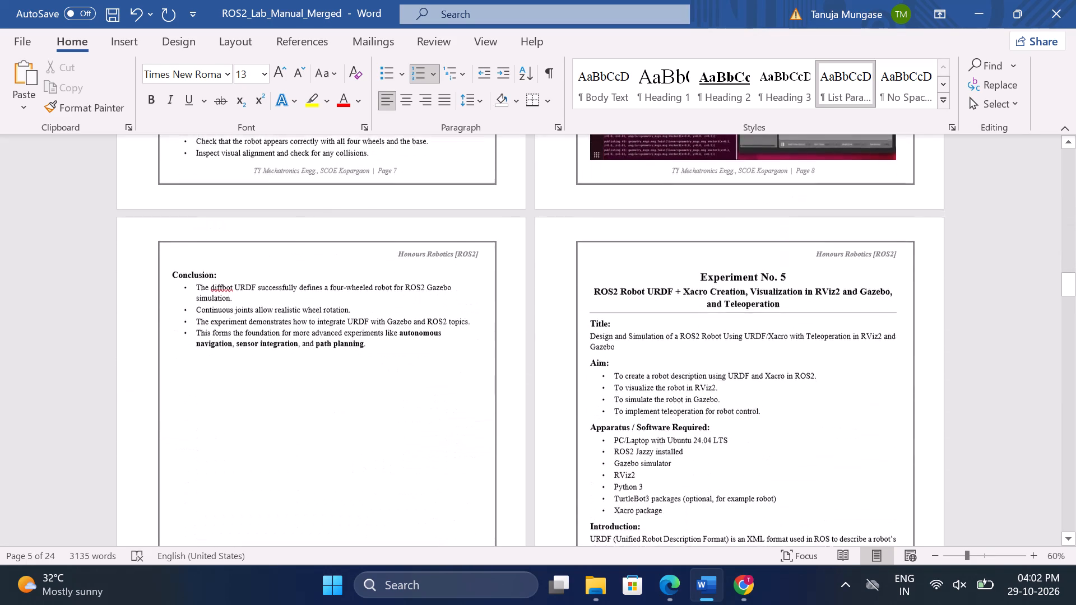
scroll(539, 379, "down", 1)
scroll(539, 379, "up", 1)
scroll(539, 379, "down", 5)
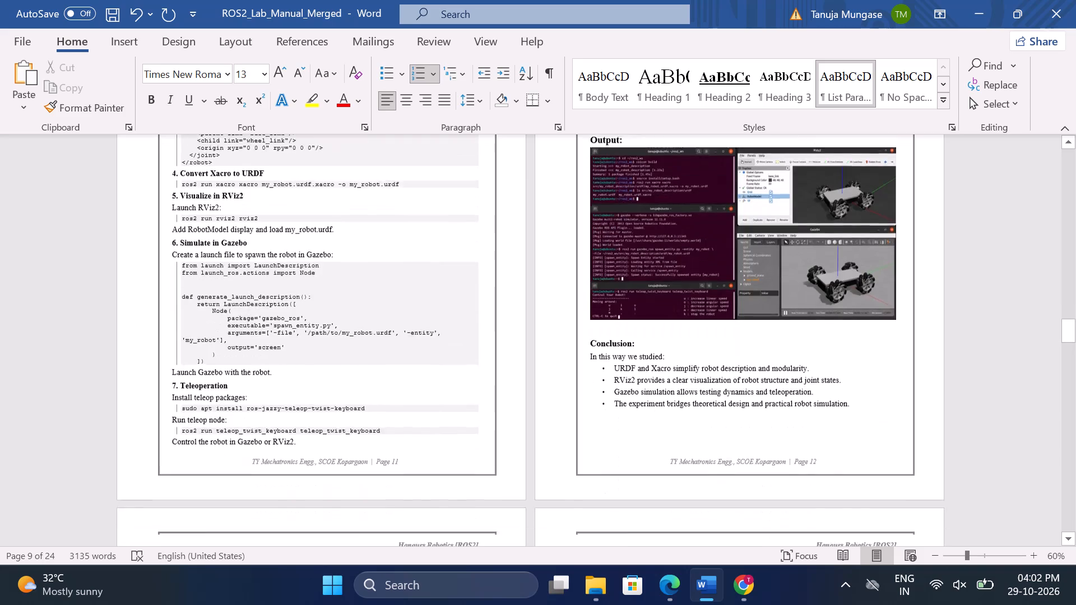
scroll(539, 379, "down", 1)
scroll(539, 379, "down", 20)
scroll(539, 379, "down", 6)
scroll(539, 379, "down", 20)
scroll(539, 379, "down", 20)
scroll(539, 379, "down", 20)
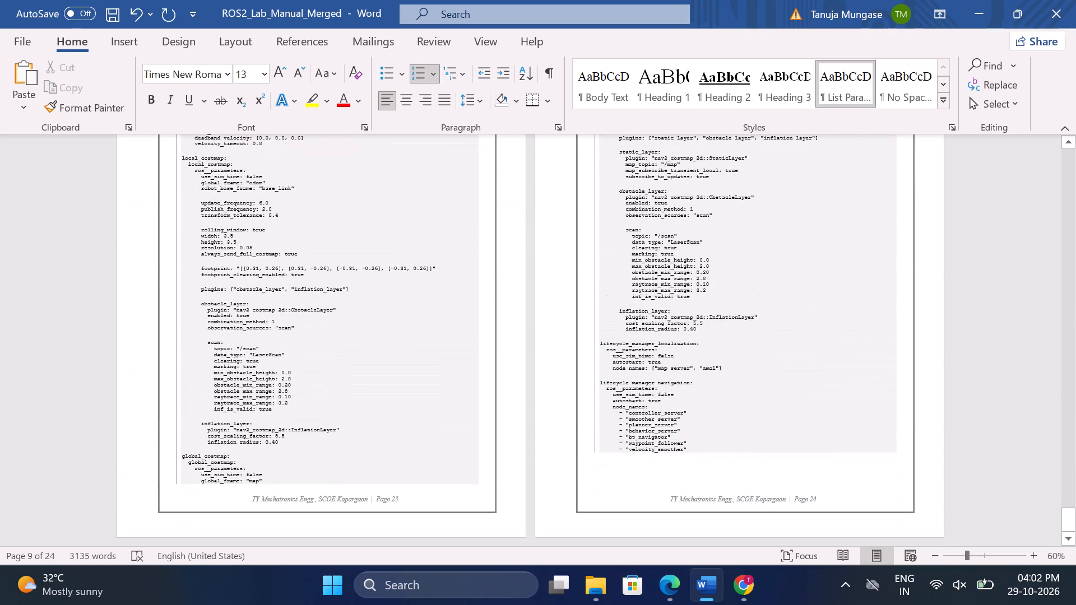
scroll(539, 379, "up", 20)
scroll(539, 379, "up", 20)
scroll(539, 379, "up", 20)
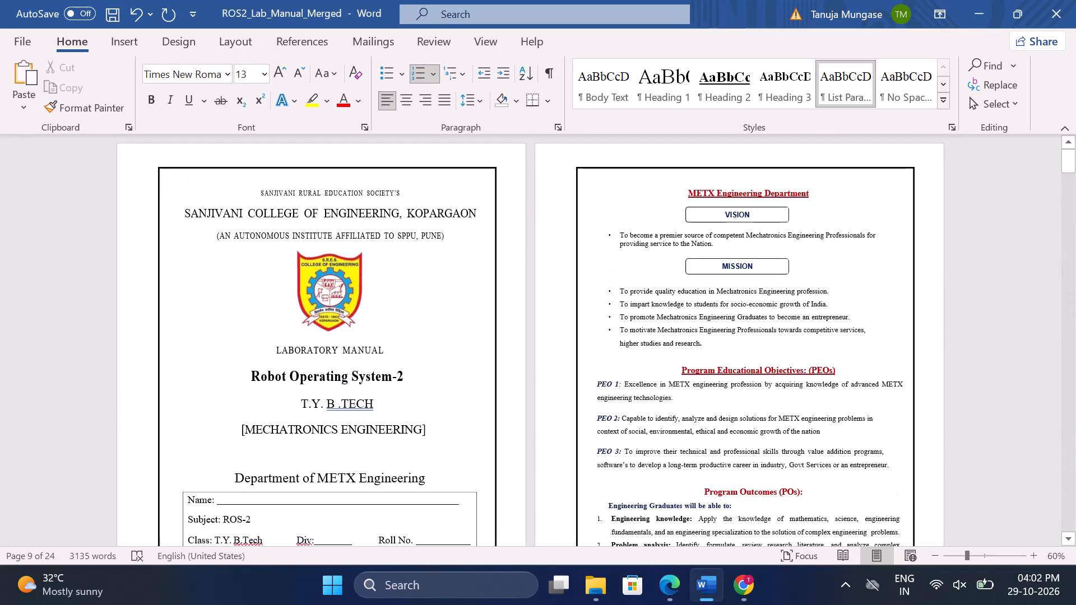
scroll(539, 379, "up", 7)
scroll(539, 379, "down", 10)
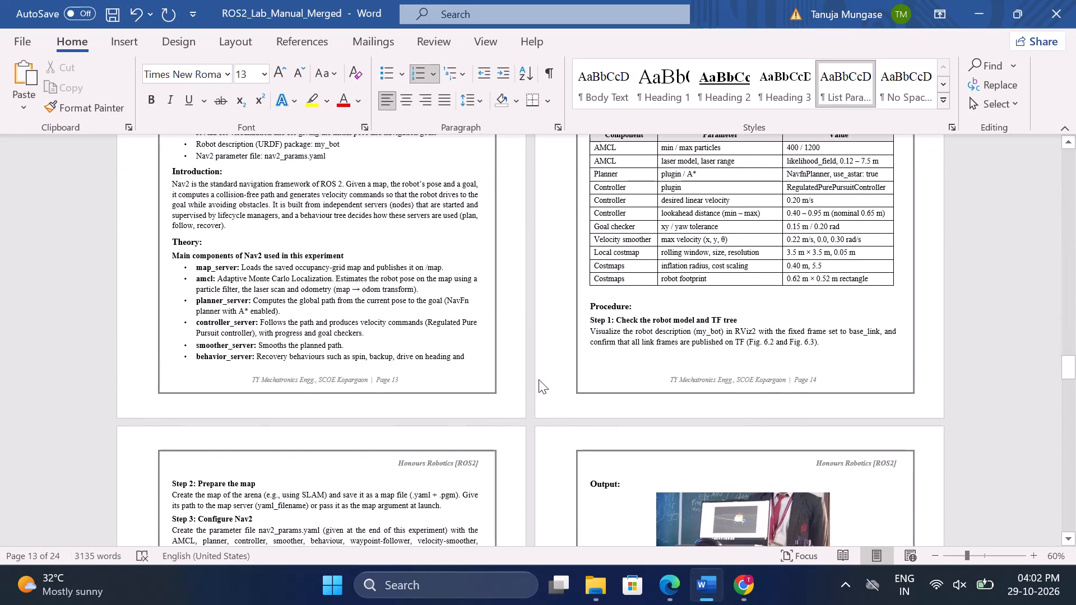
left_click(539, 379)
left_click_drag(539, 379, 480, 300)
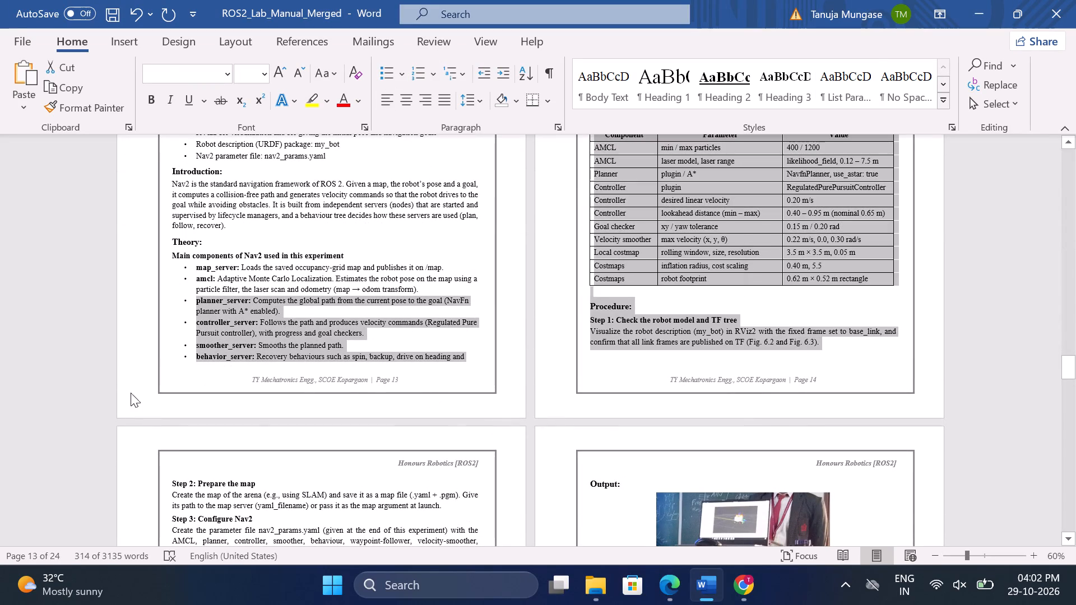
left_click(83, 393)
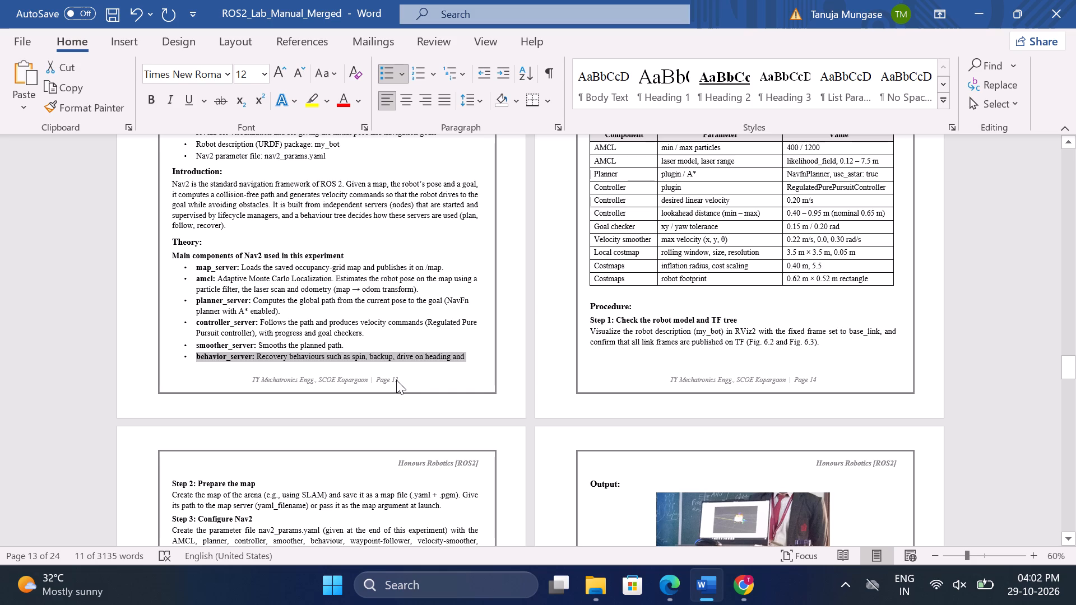
Delete the word "Page" and the page number from the Section 7 footer, keeping "TY Mechatronics Engg., SCOE Kopargaon |".
left_click(396, 379)
left_click(396, 379)
double_click(398, 381)
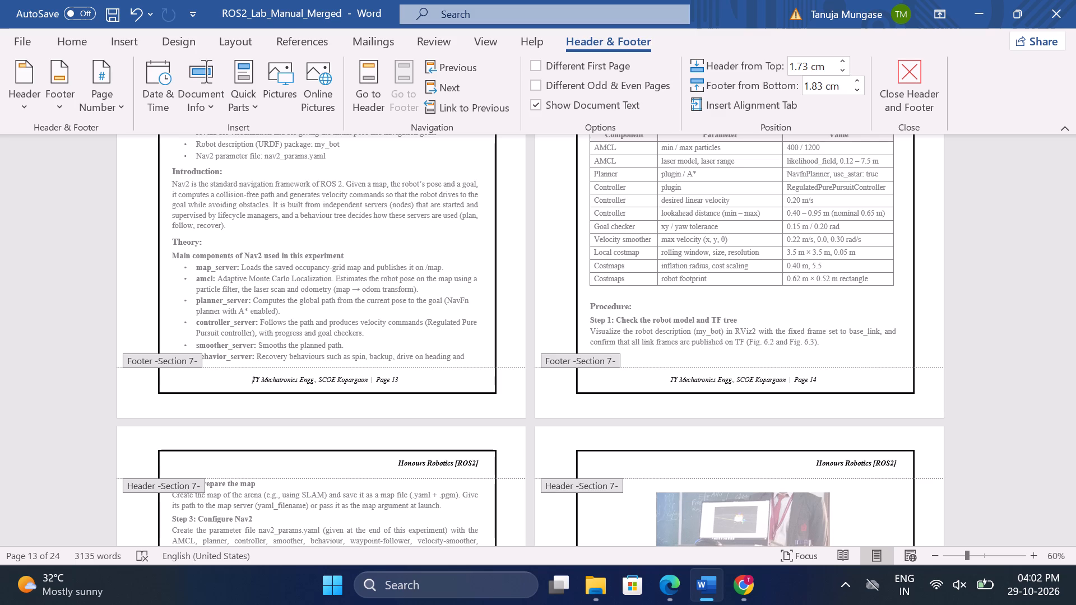
key("BackSpace")
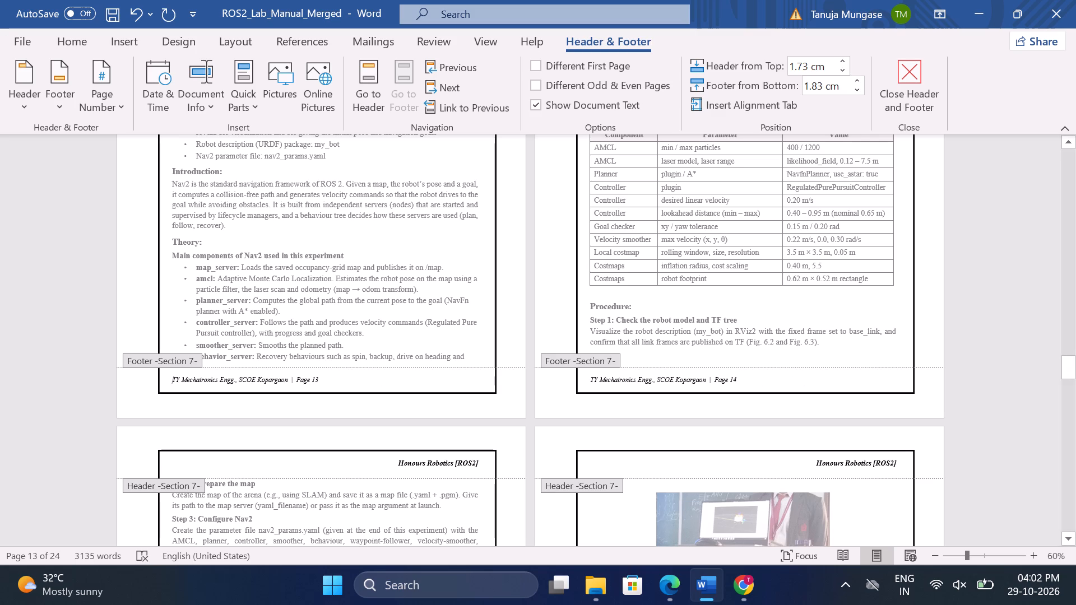
key("ctrl+z")
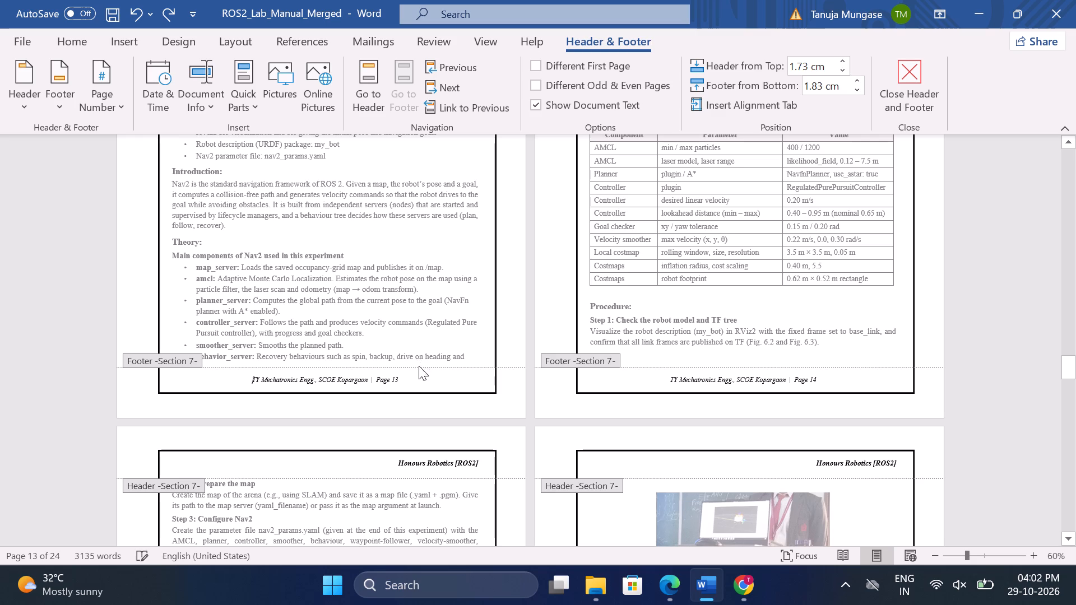
left_click(406, 377)
key("BackSpace")
key("BackSpace")
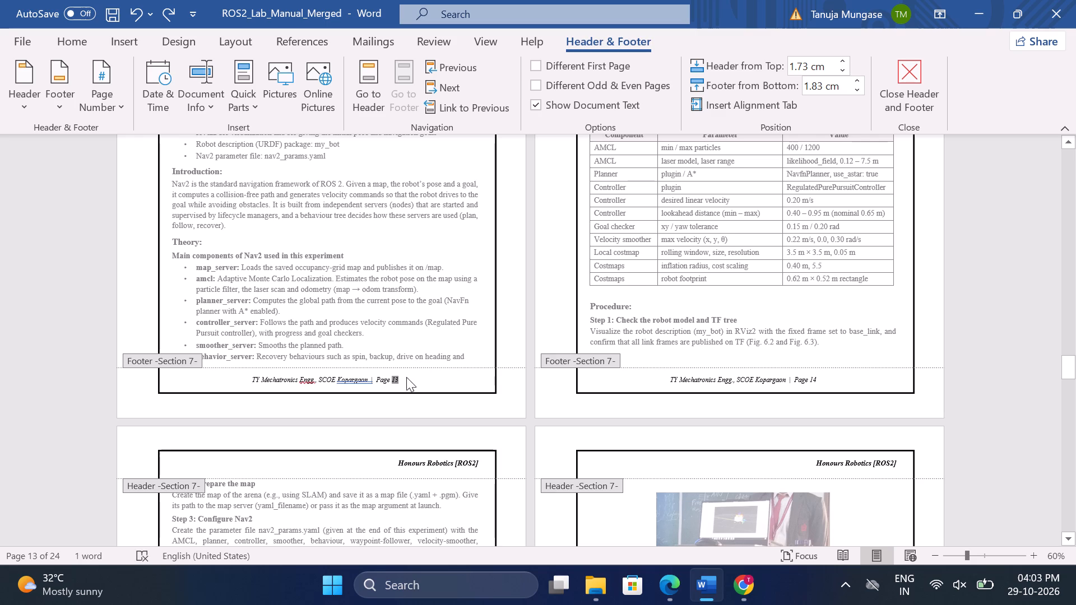
key("BackSpace")
key("BackSpace")
key("BackSpace")
key("BackSpace")
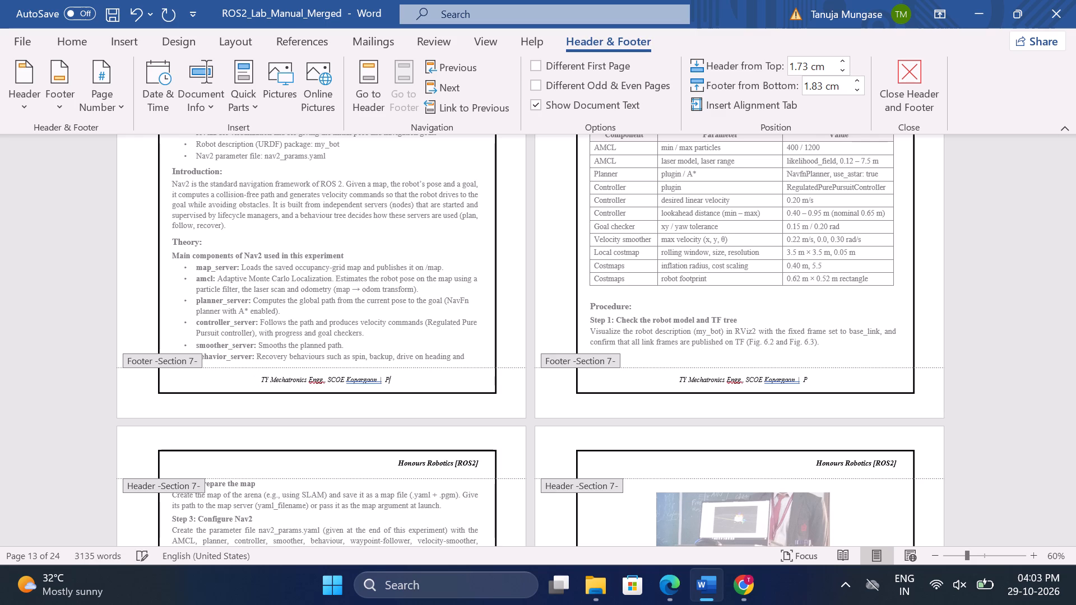
key("BackSpace")
left_click(64, 384)
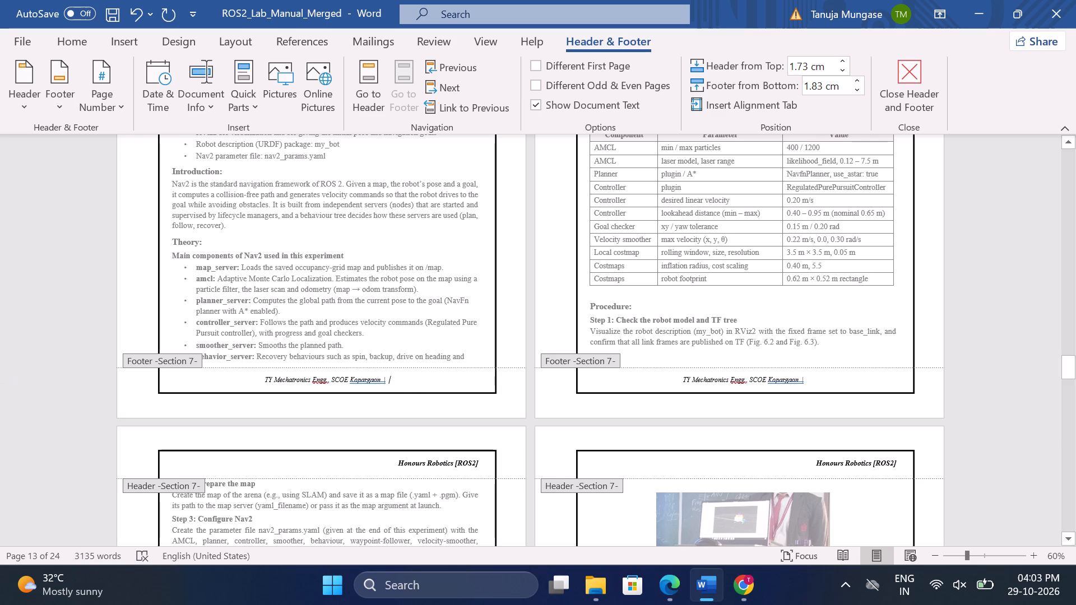
left_click(994, 283)
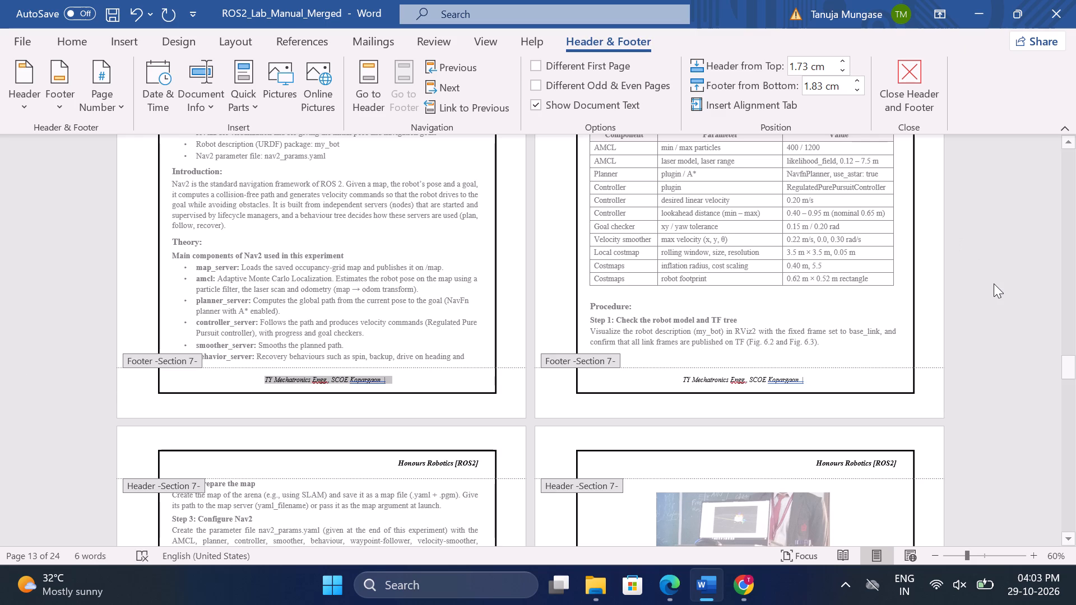
Save the document and return from footer editing to the body text.
key("ctrl+s")
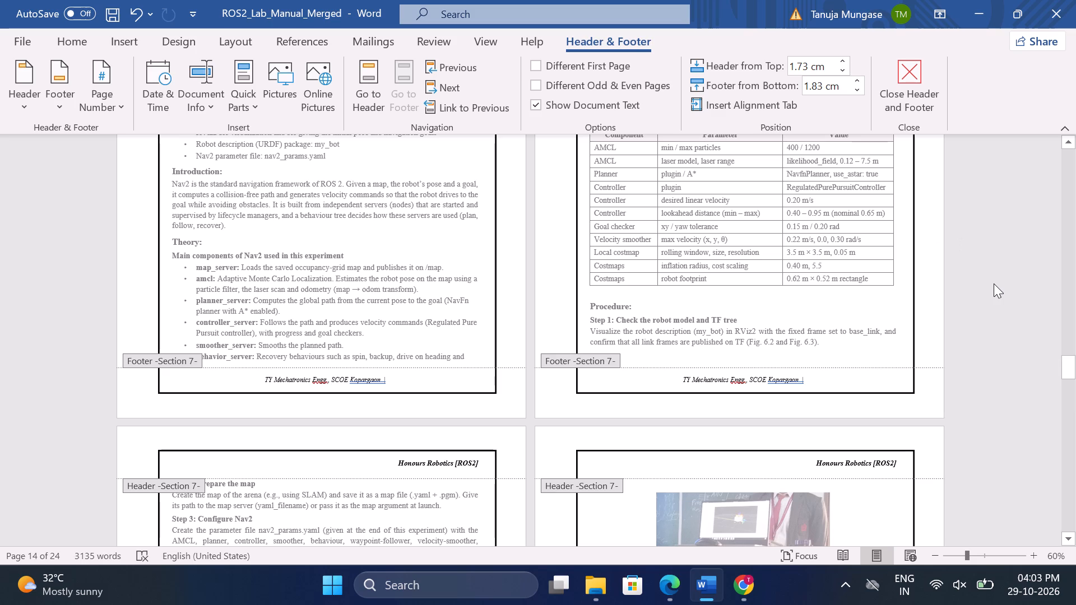
left_click(984, 406)
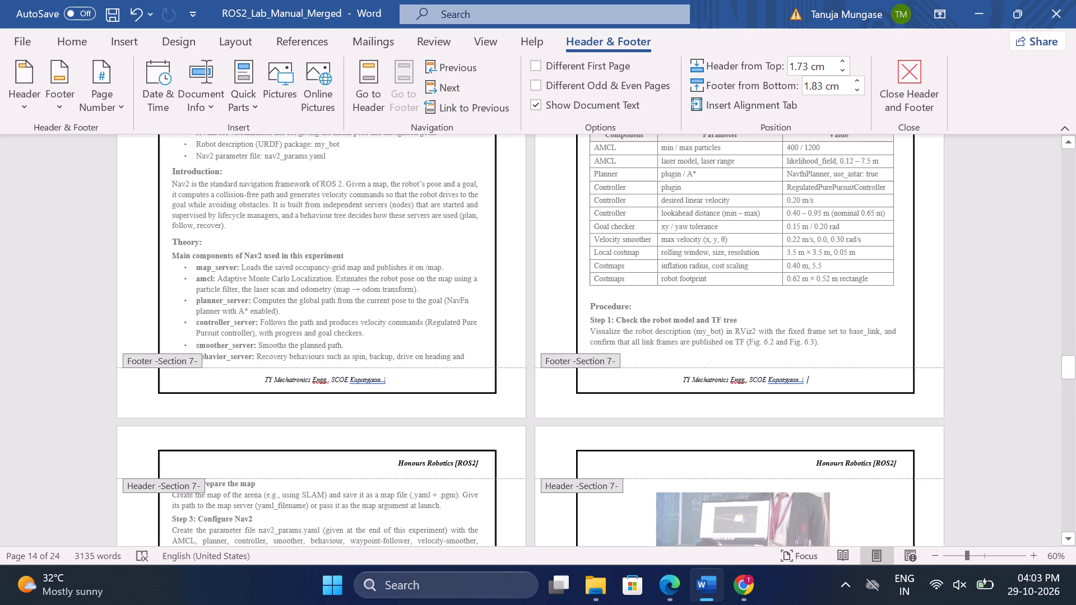
left_click(905, 83)
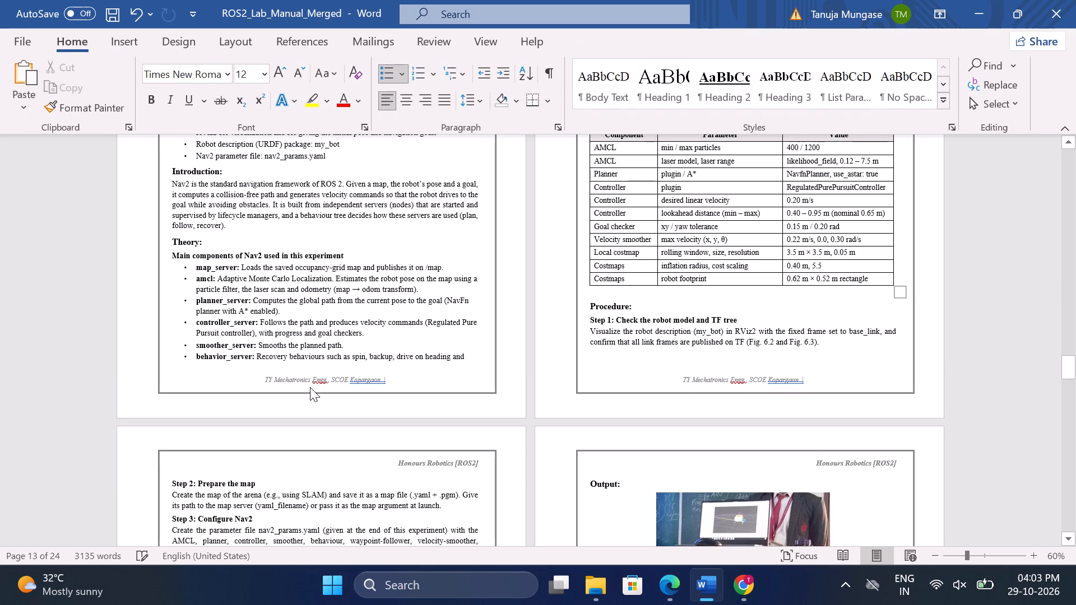
Go back through the document from Experiment No. 6 to the start of Experiment No. 4.
scroll(310, 387, "up", 8)
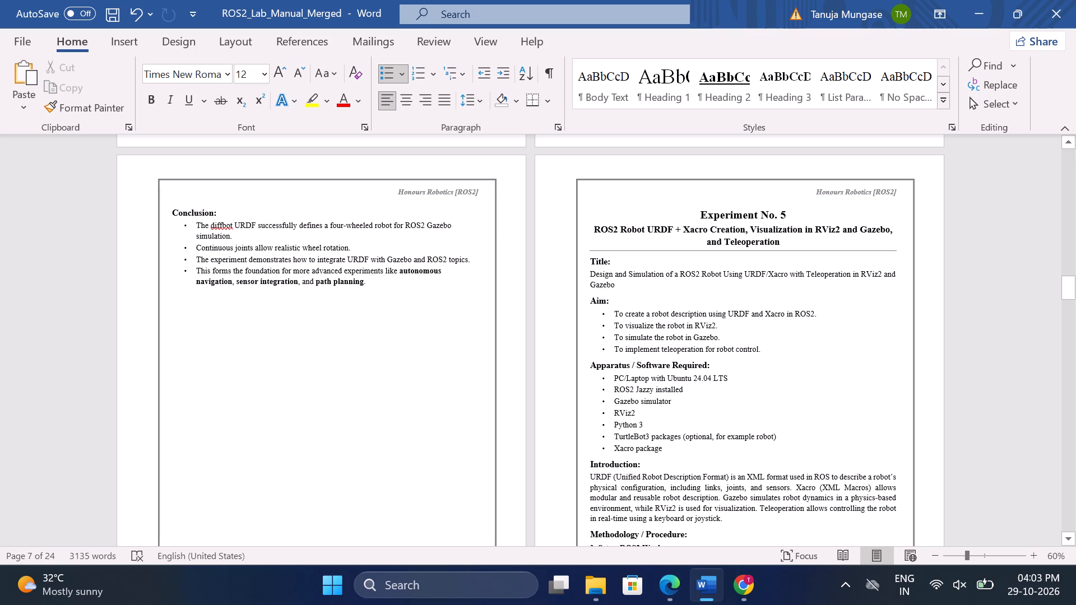
scroll(141, 341, "up", 8)
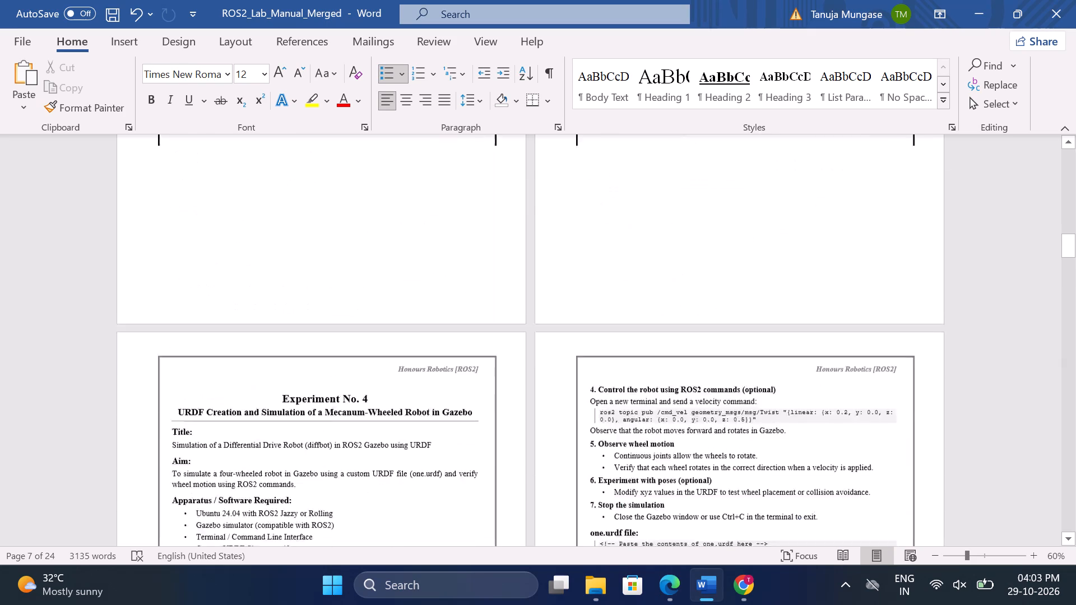
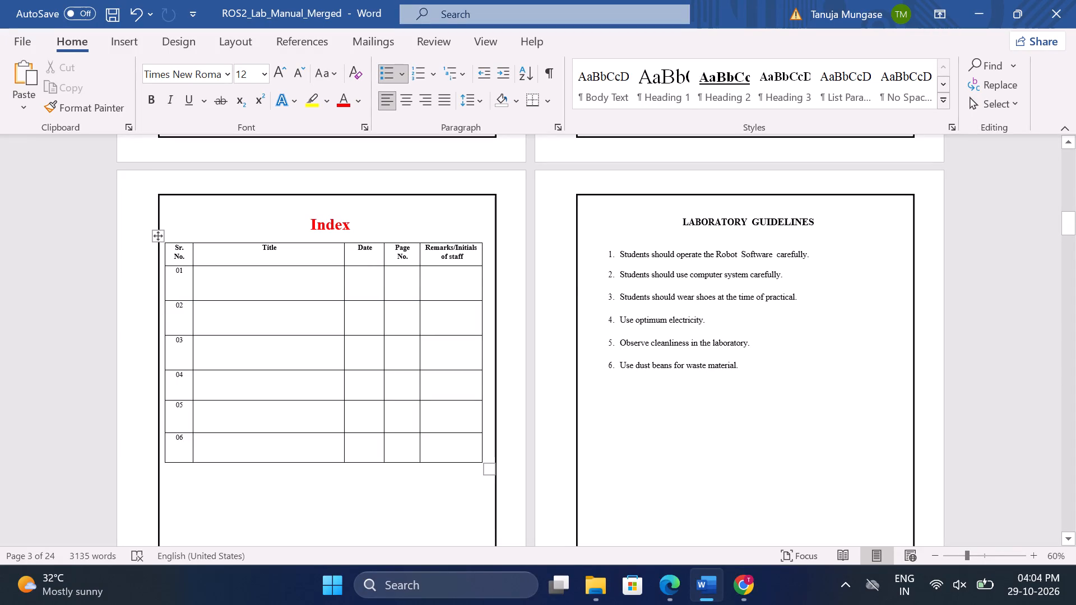
Go back from the Index and Laboratory Guidelines pages through the front matter to the top of the cover page.
left_click(132, 301)
scroll(132, 301, "up", 1)
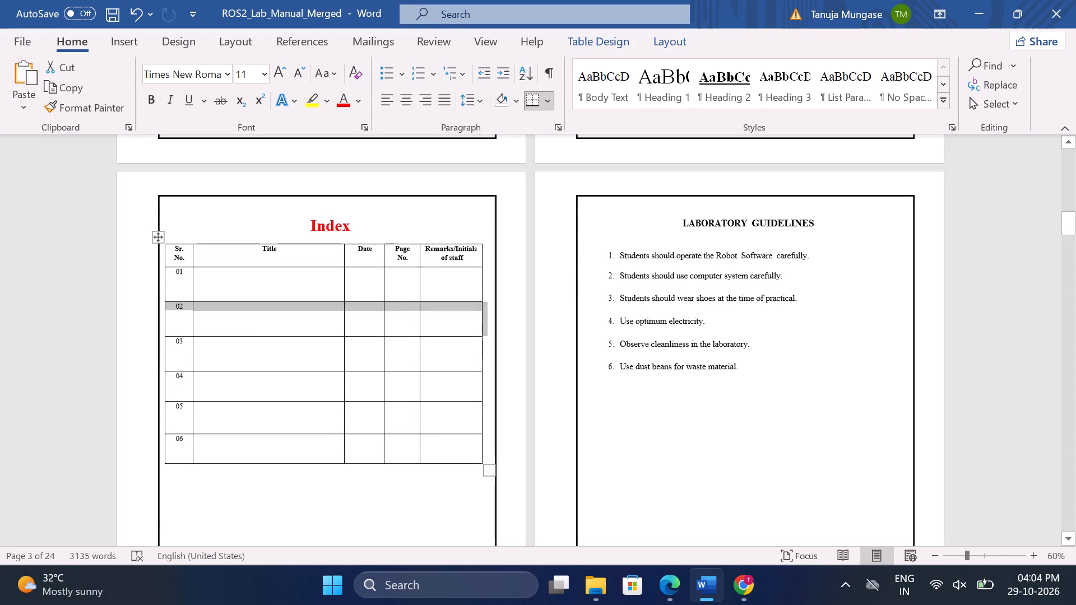
scroll(132, 301, "up", 4)
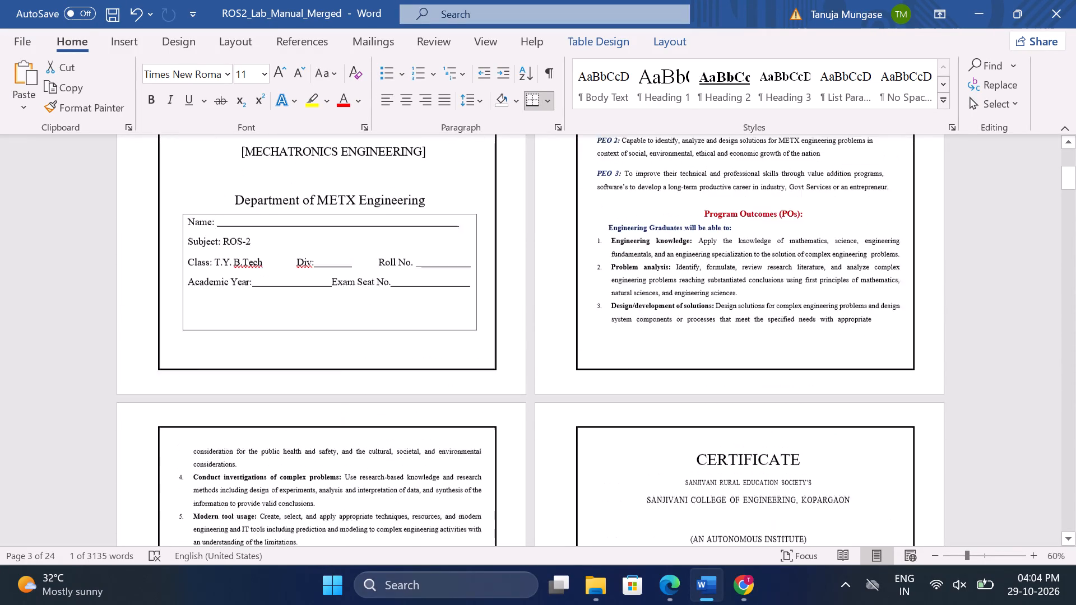
scroll(132, 301, "up", 2)
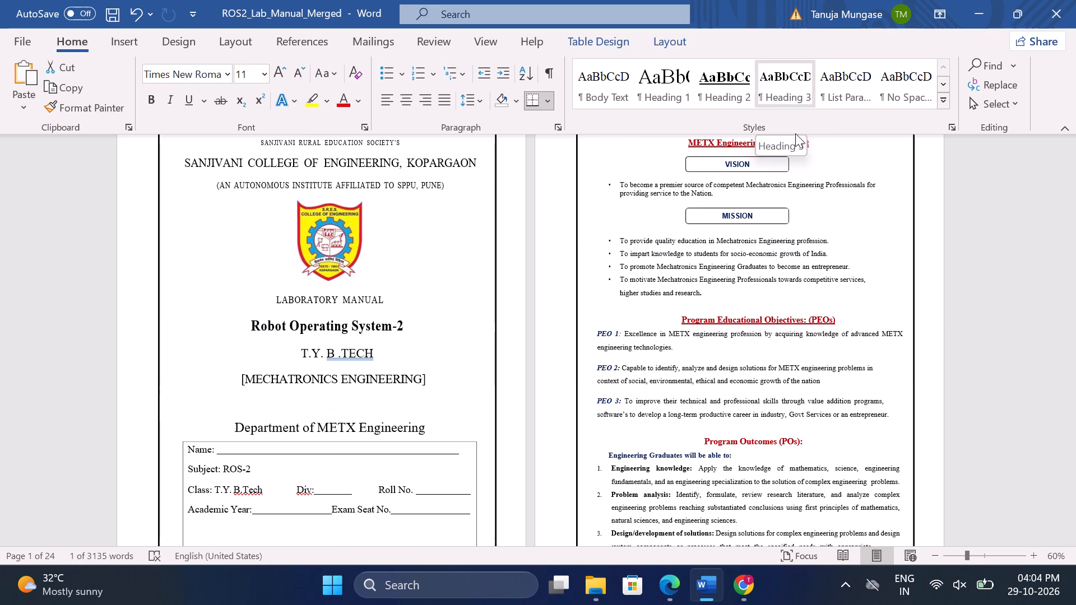
left_click(976, 368)
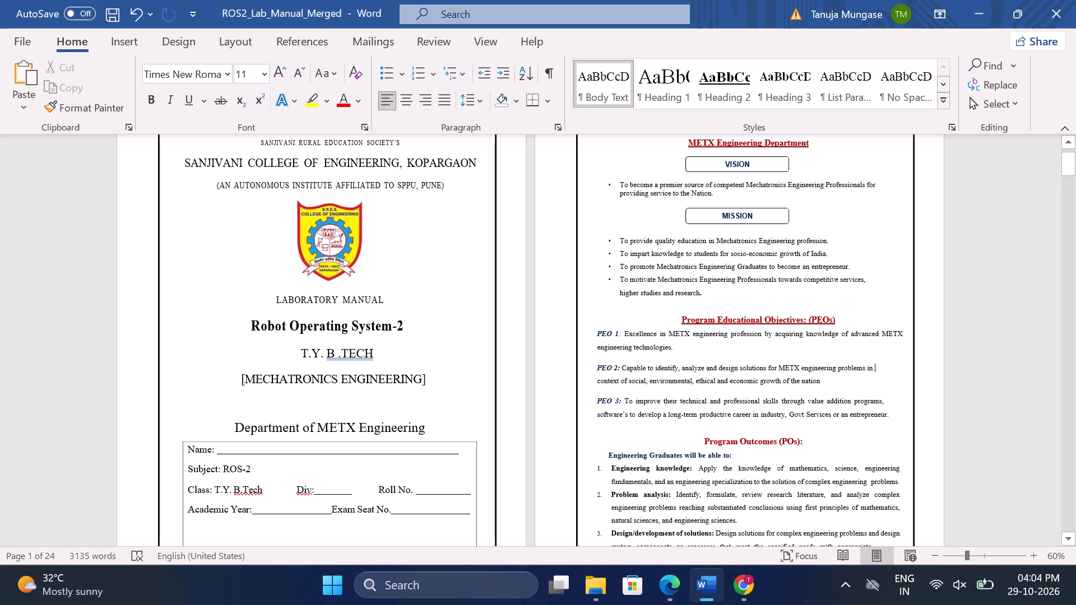
scroll(702, 284, "up", 10)
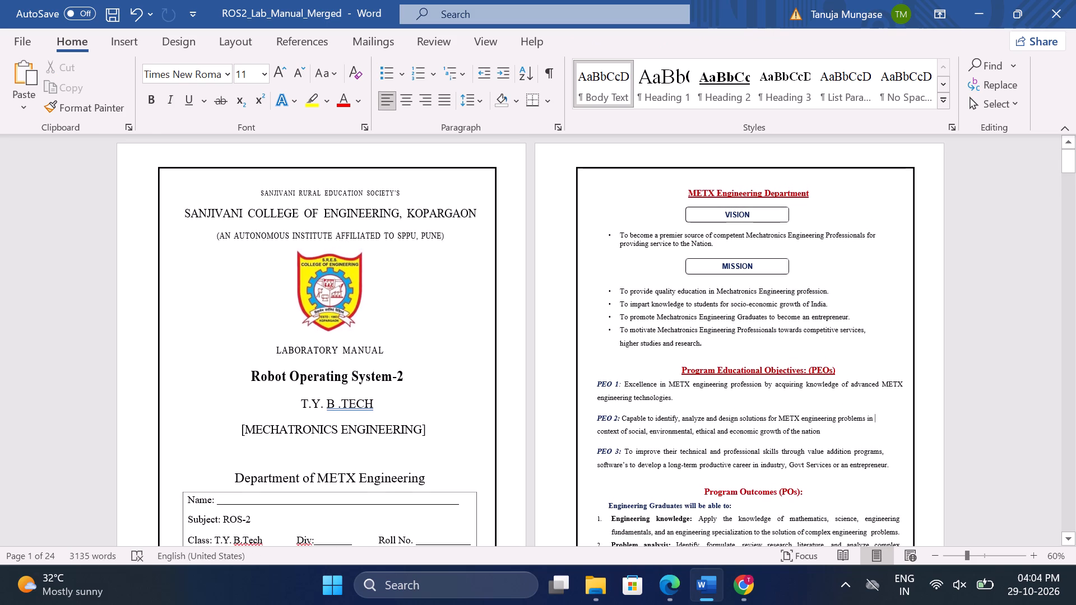
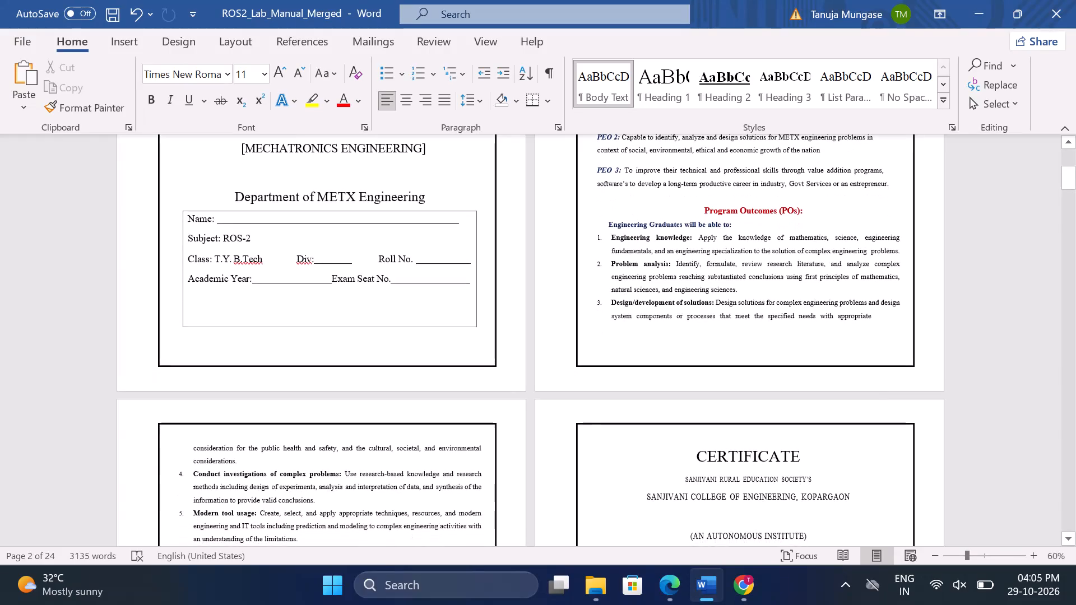
Remove the stray space after the B in the cover page's course line so it reads T.Y. B.TECH.
scroll(296, 241, "up", 1)
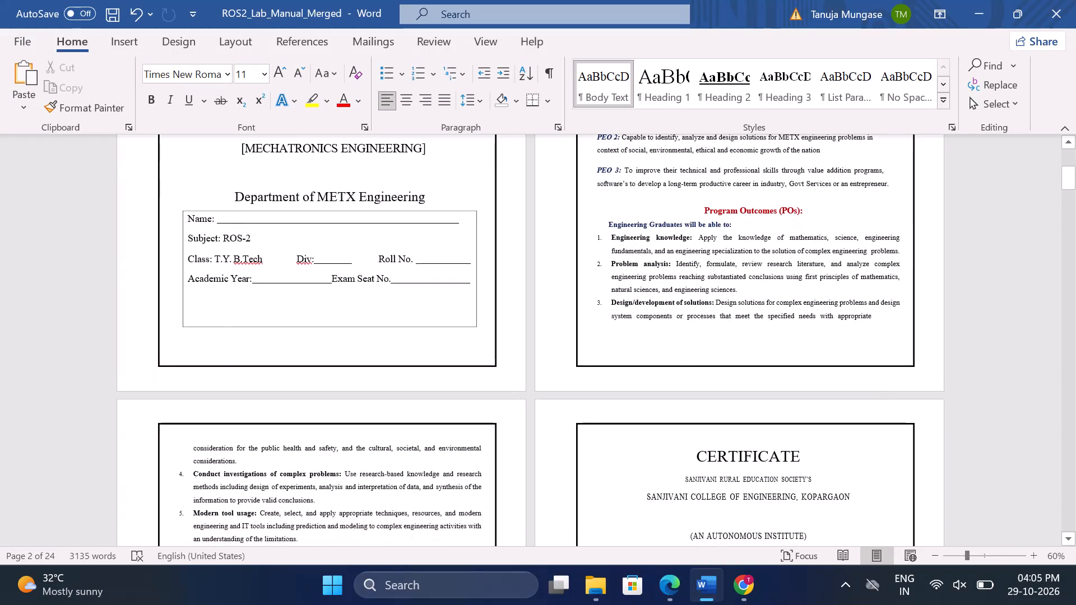
scroll(296, 241, "up", 1)
left_click(340, 254)
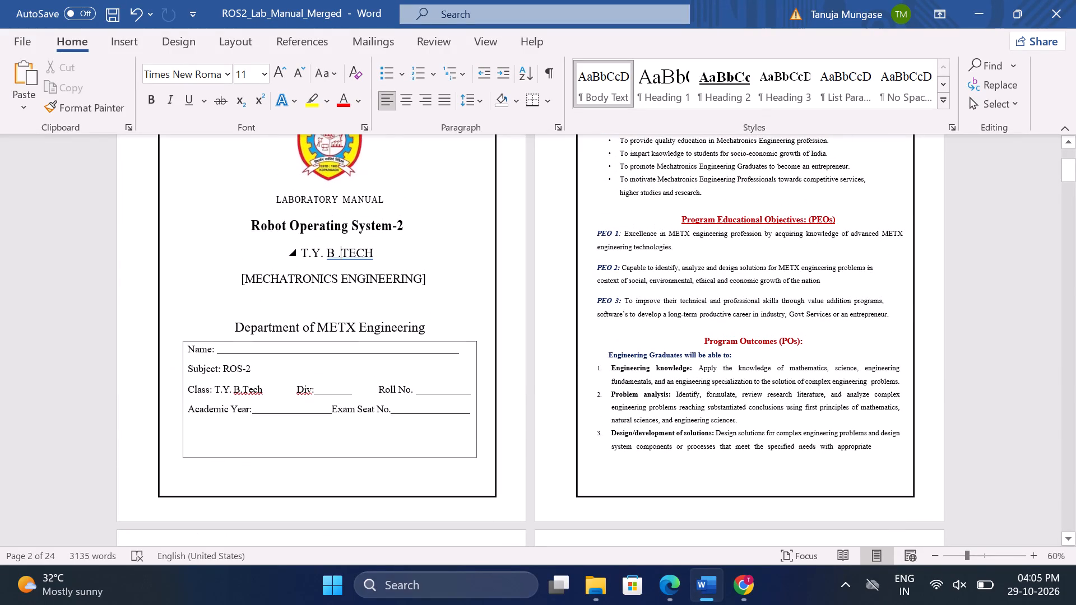
key("BackSpace")
key("BackSpace")
key("period")
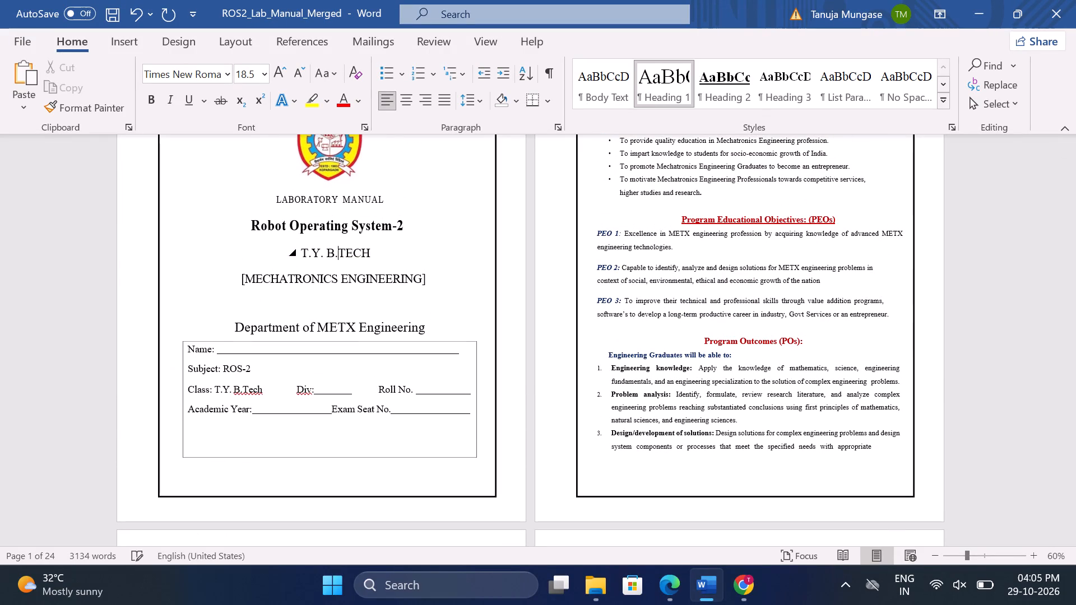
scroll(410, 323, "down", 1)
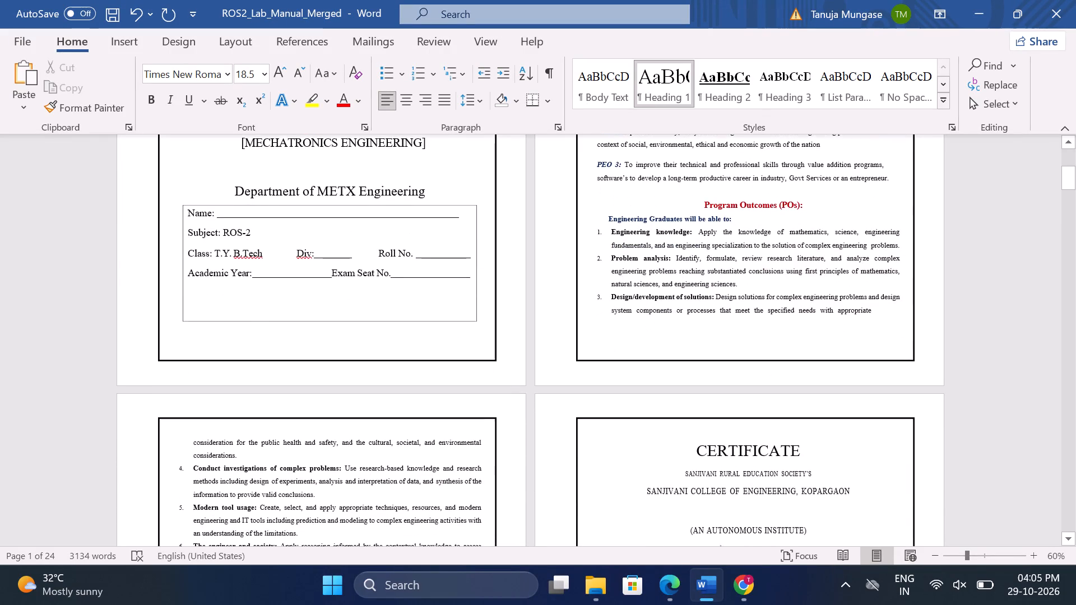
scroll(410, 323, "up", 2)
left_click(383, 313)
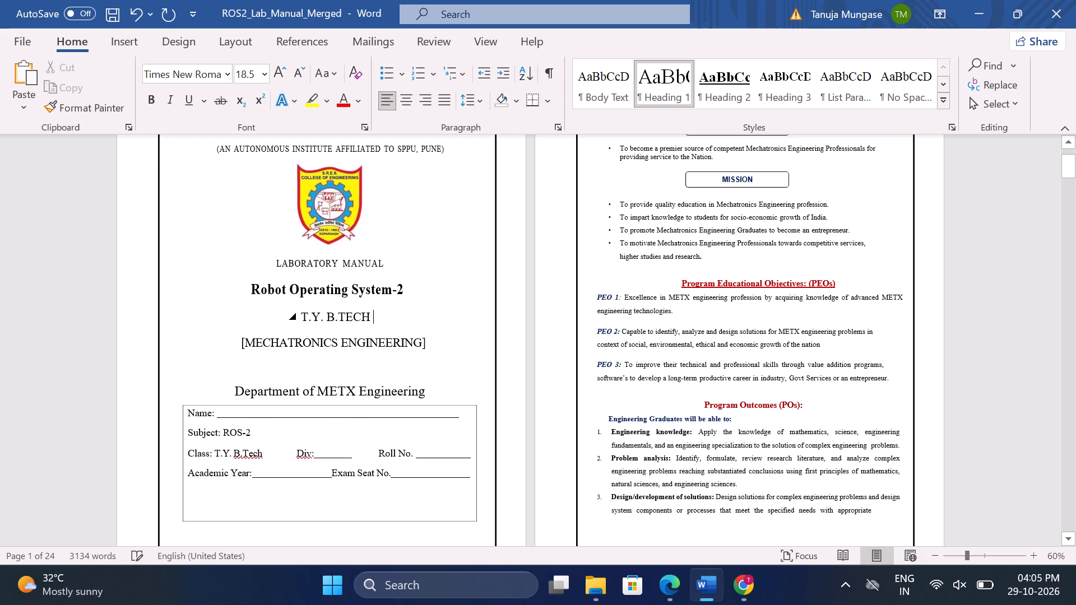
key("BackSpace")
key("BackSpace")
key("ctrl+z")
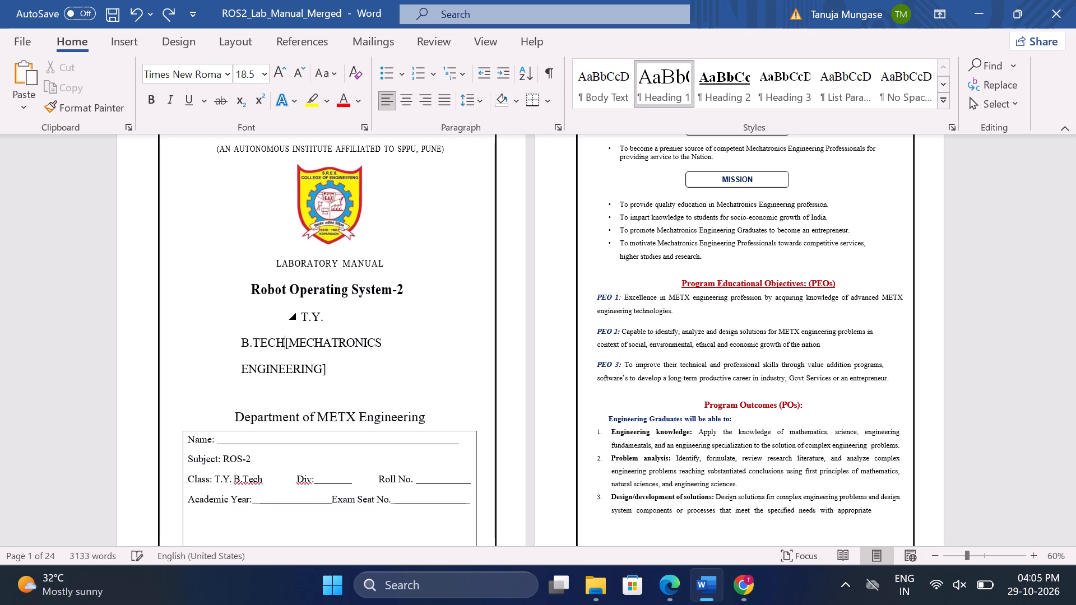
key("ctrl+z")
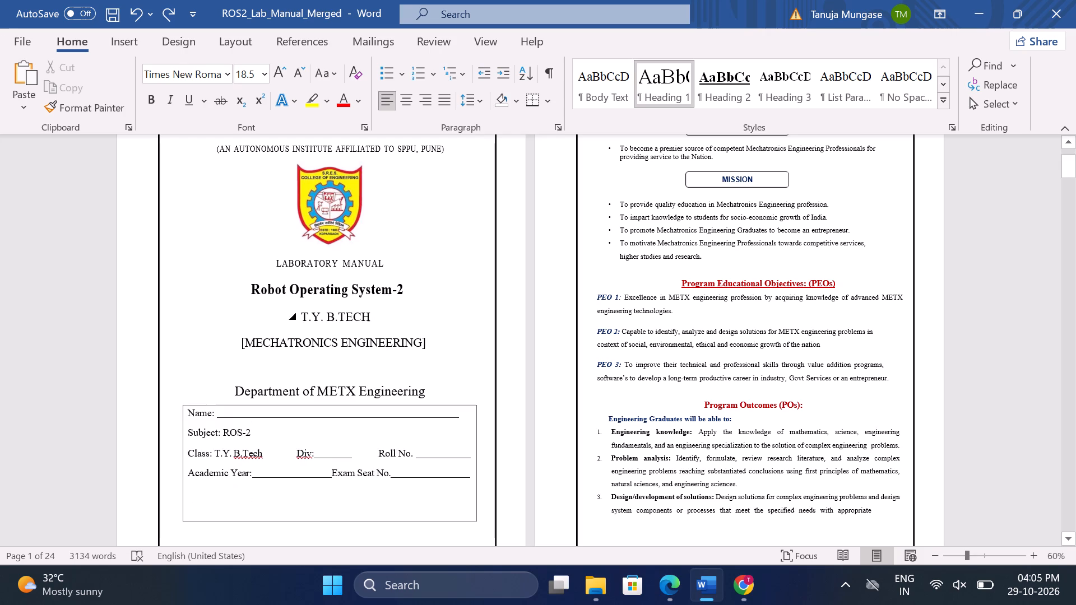
Change the capitalisation in the cover page's course line so it reads T.Y. B.Tech.
key("Left")
key("BackSpace")
key("BackSpace")
key("BackSpace")
type("ech")
Review the program outcomes, Certificate, Index and Laboratory Guidelines pages, up to the start of Experiment No. 4.
scroll(543, 379, "down", 6)
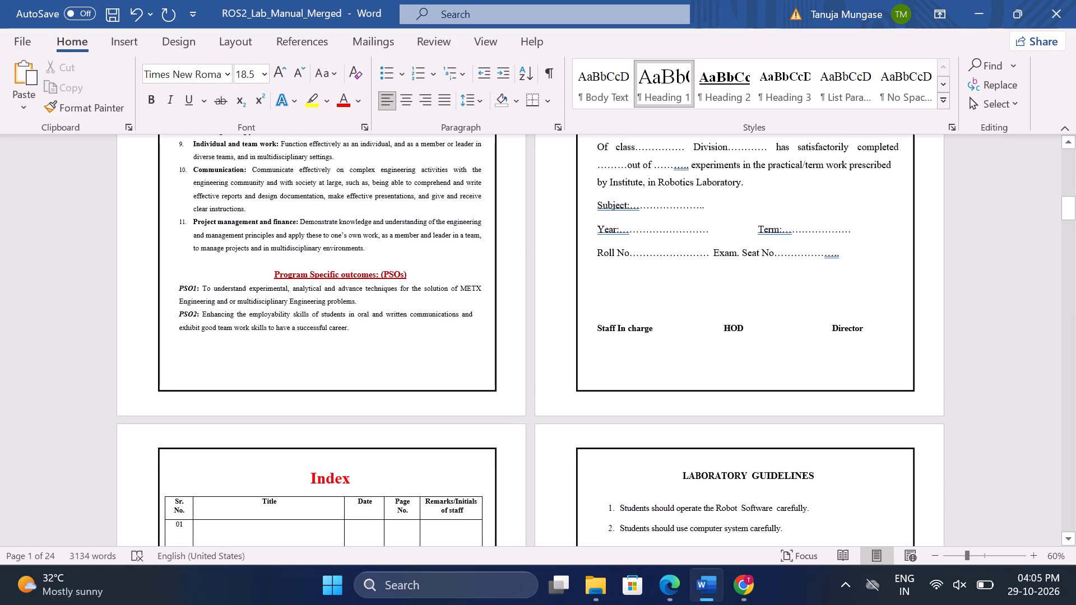
scroll(543, 379, "down", 6)
scroll(543, 379, "up", 1)
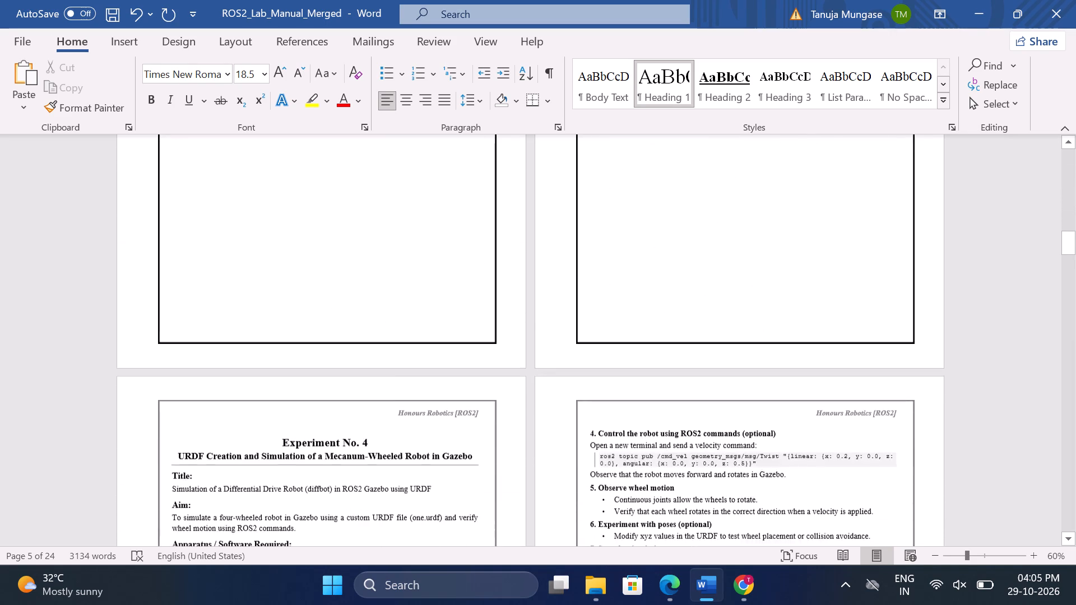
scroll(543, 379, "up", 1)
scroll(543, 379, "down", 1)
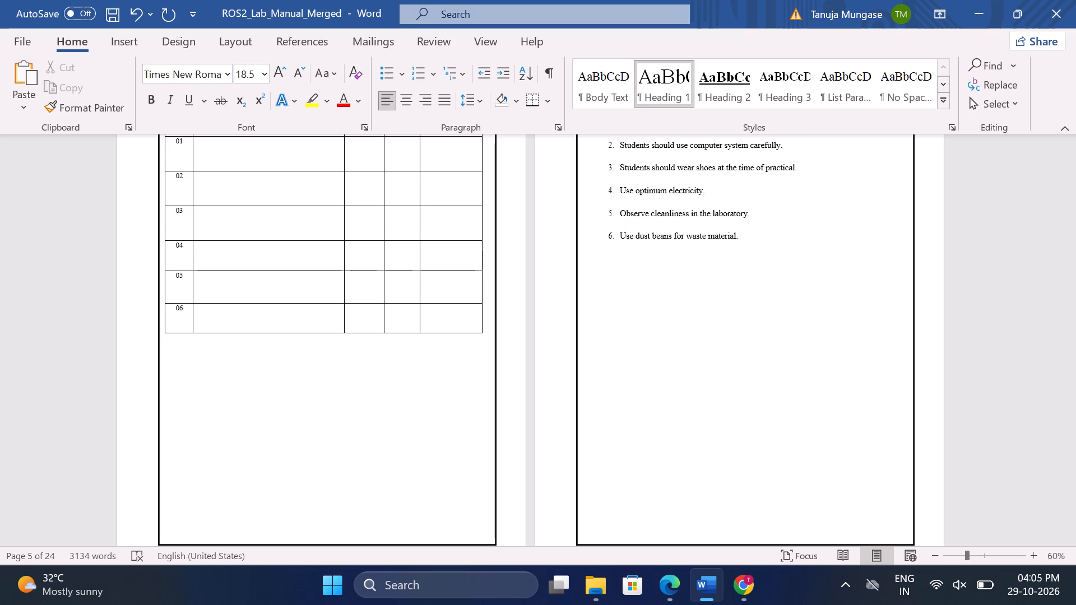
left_click(543, 379)
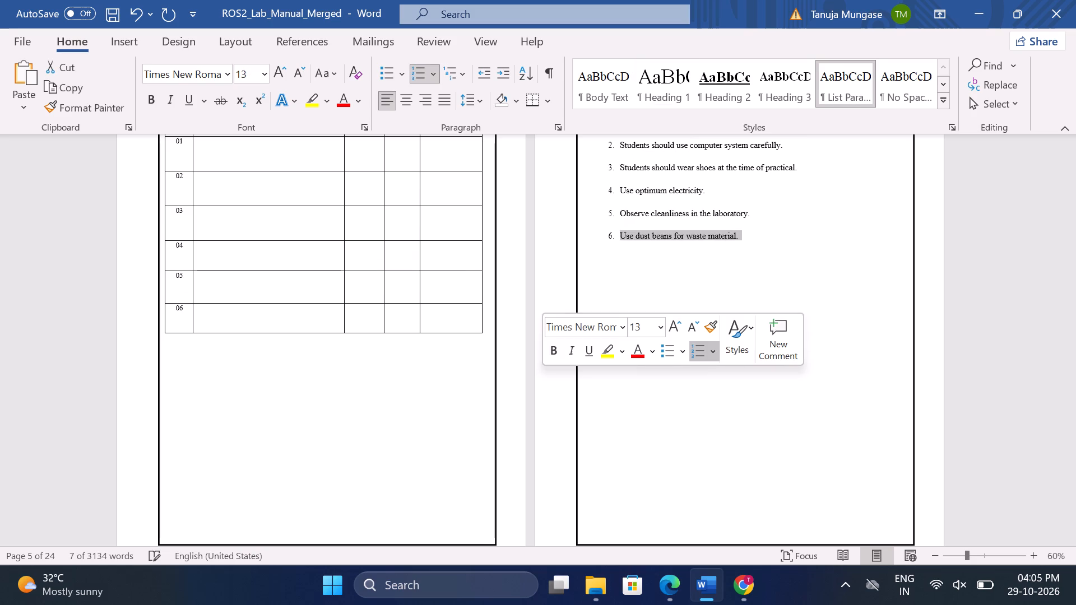
scroll(543, 379, "up", 4)
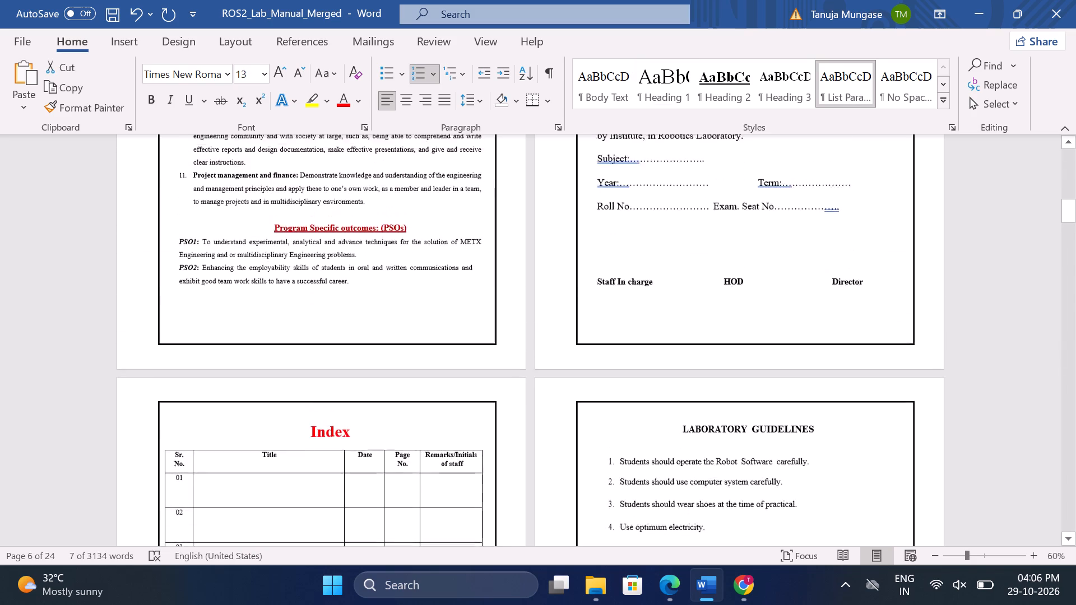
scroll(543, 379, "up", 1)
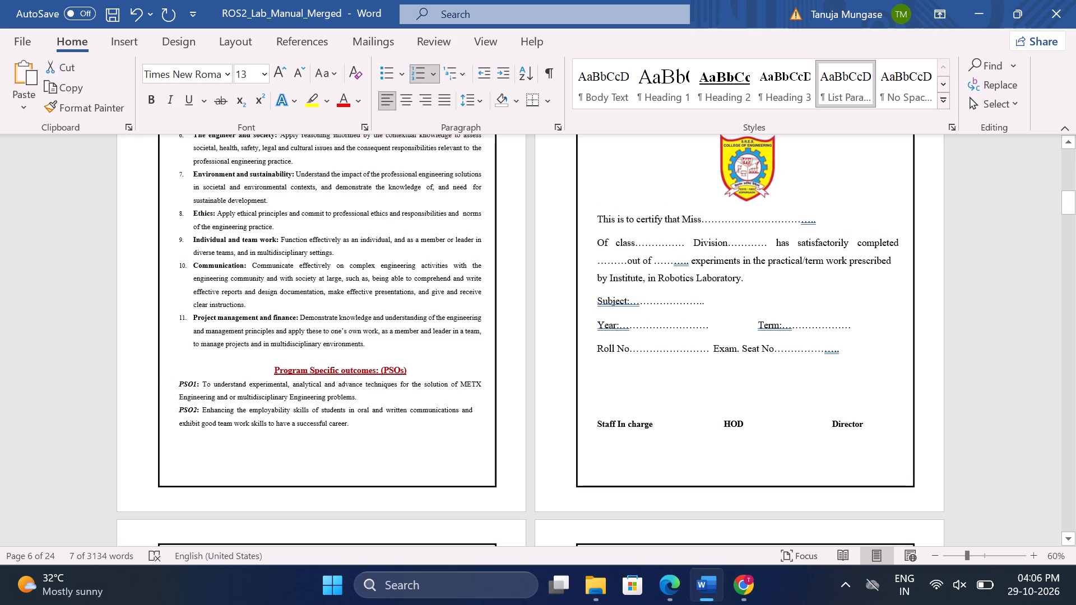
scroll(543, 379, "down", 3)
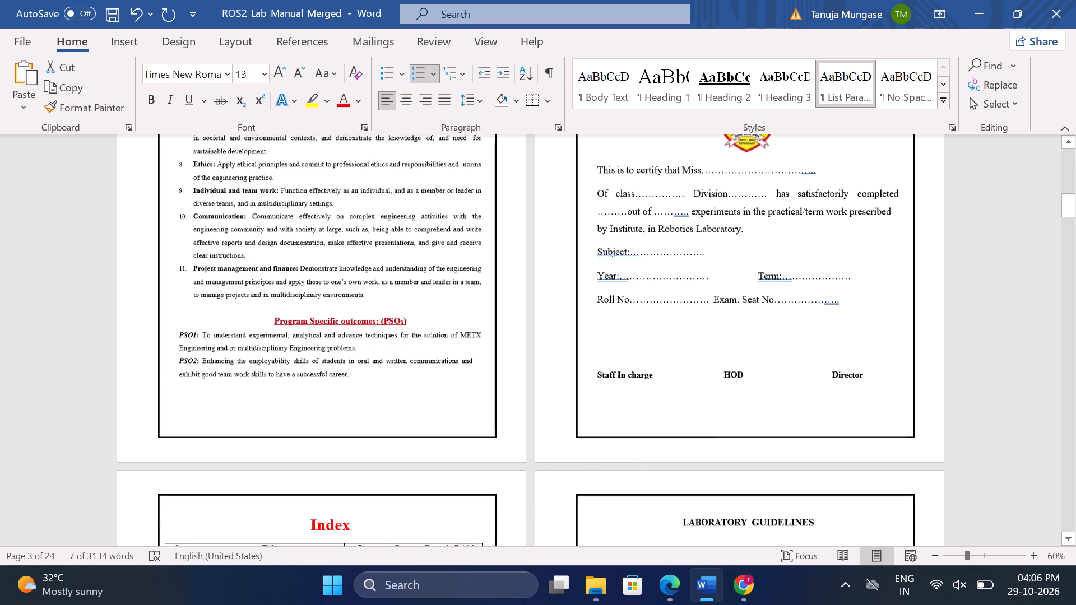
scroll(543, 379, "down", 4)
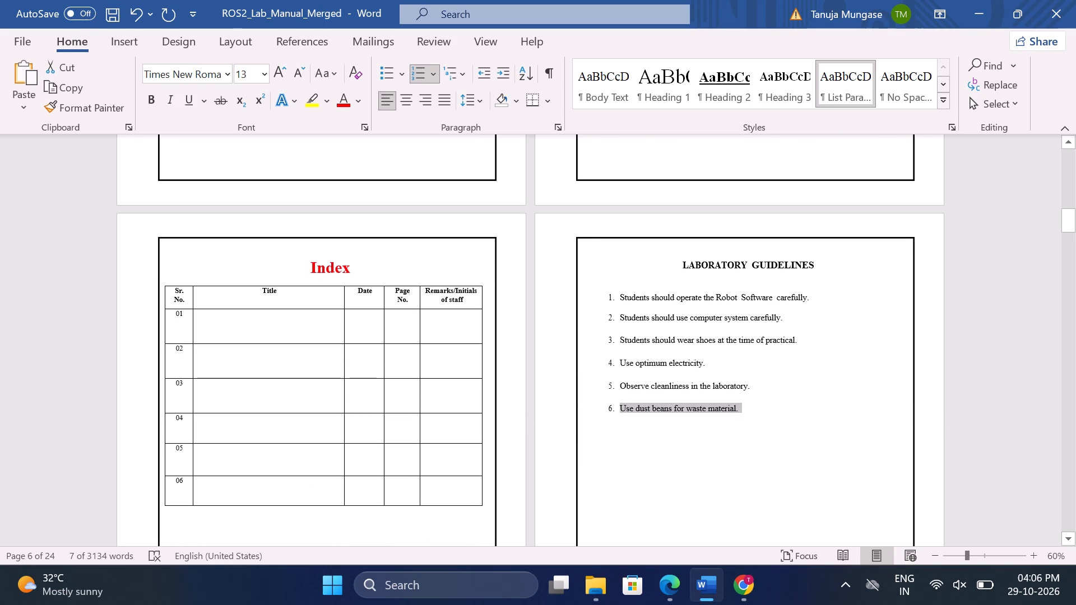
left_click(684, 480)
scroll(684, 480, "down", 4)
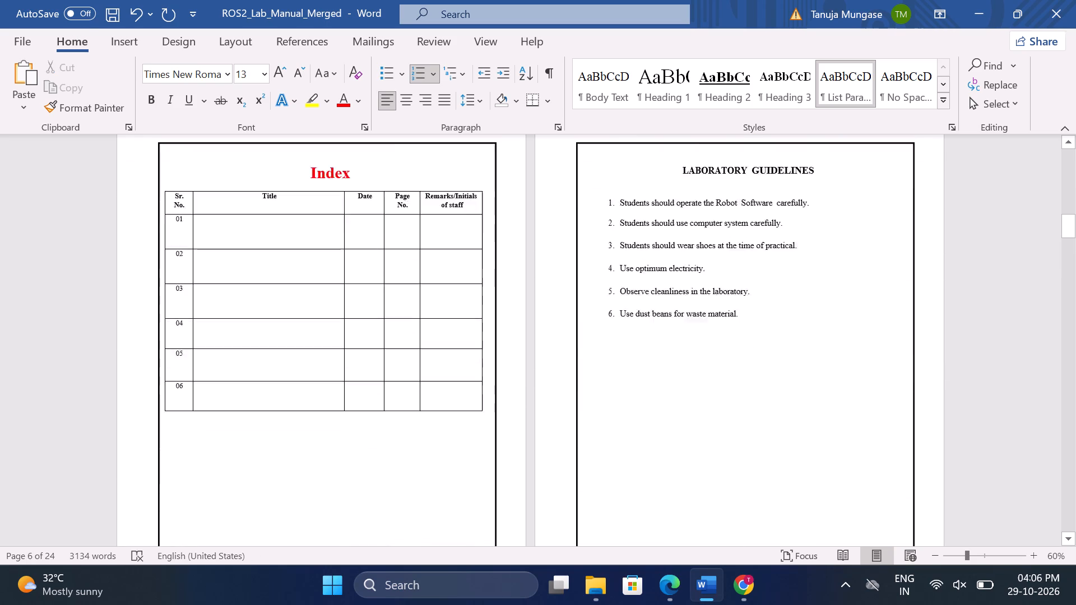
scroll(684, 480, "down", 1)
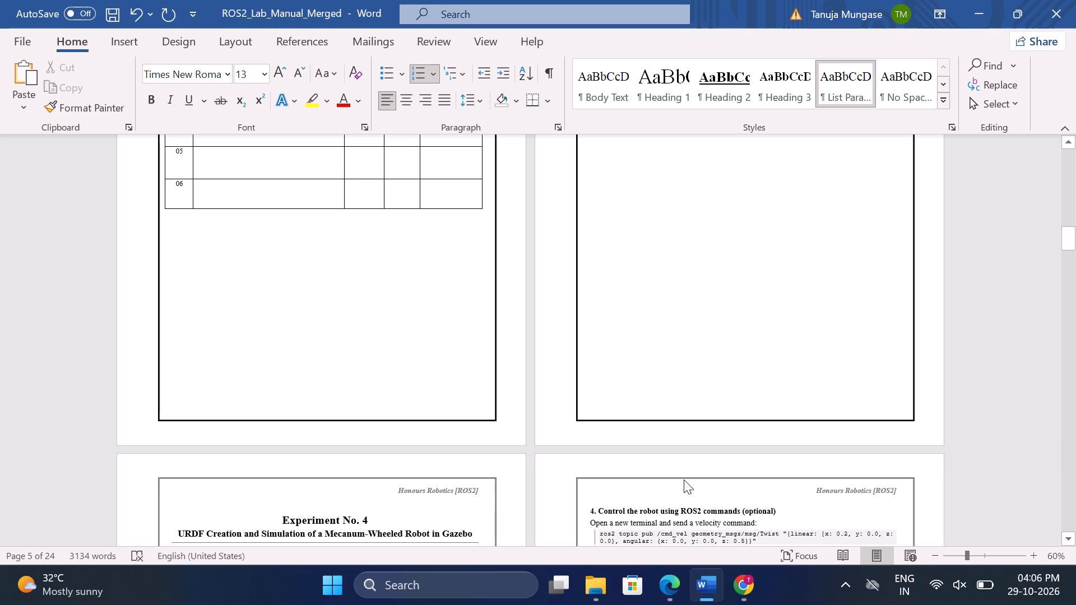
scroll(465, 488, "up", 5)
scroll(465, 488, "down", 2)
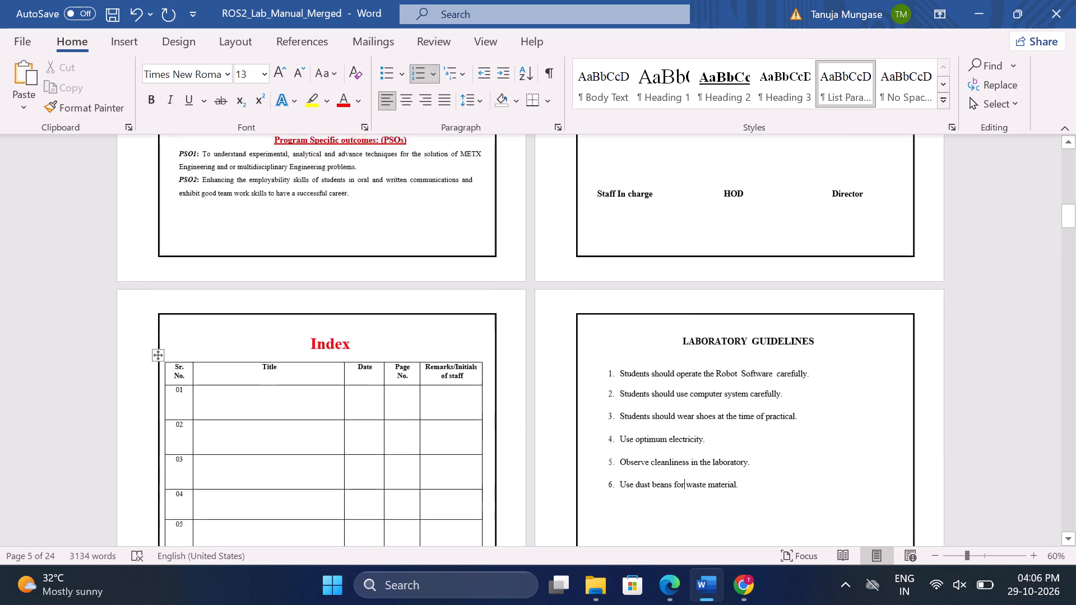
scroll(465, 488, "down", 1)
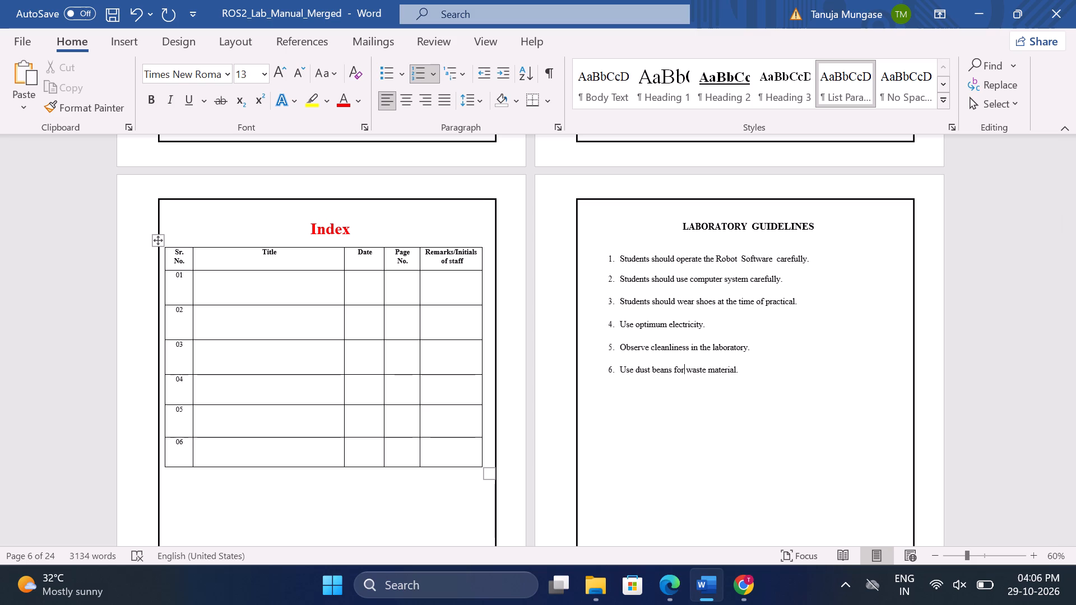
Check the print preview back to the cover page and print all pages to a PDF named ros2_lab_MANUAL_FINAL in Downloads.
key("ctrl+p")
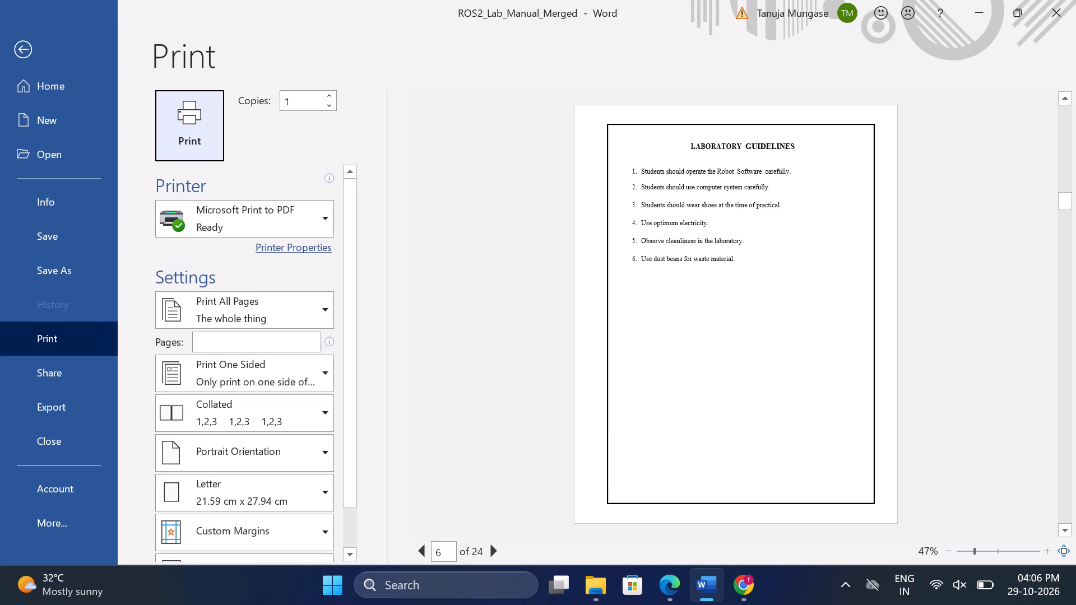
scroll(693, 234, "up", 12)
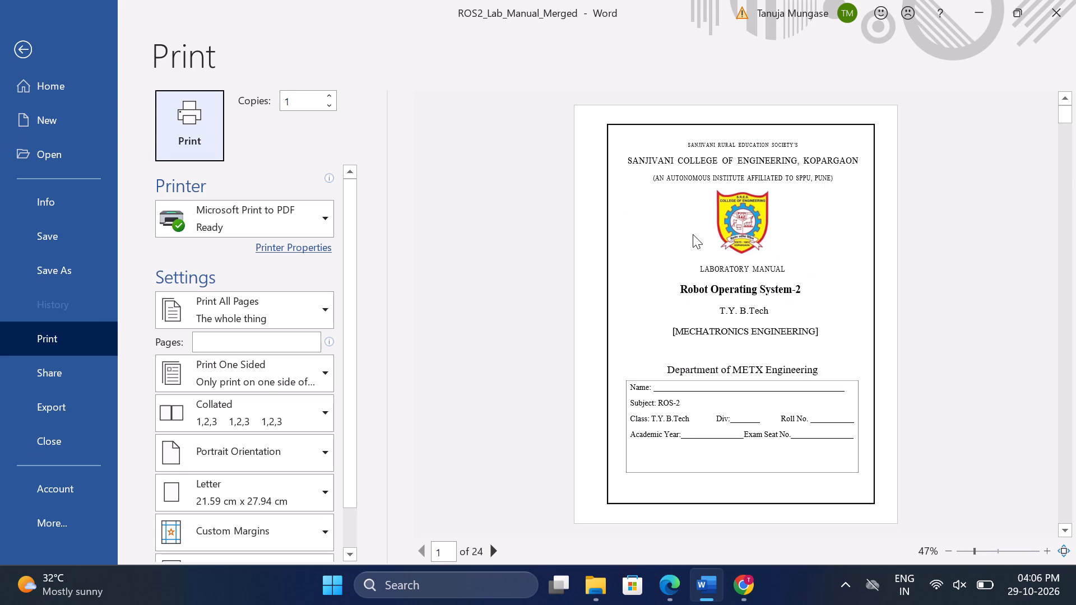
left_click(164, 134)
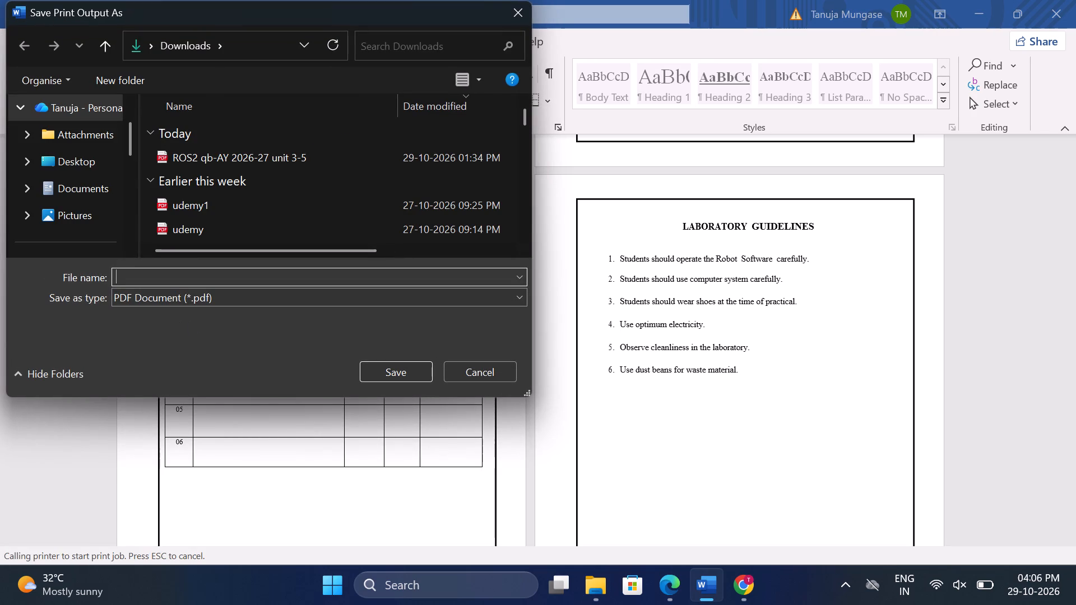
type("roa")
key("BackSpace")
type("s2")
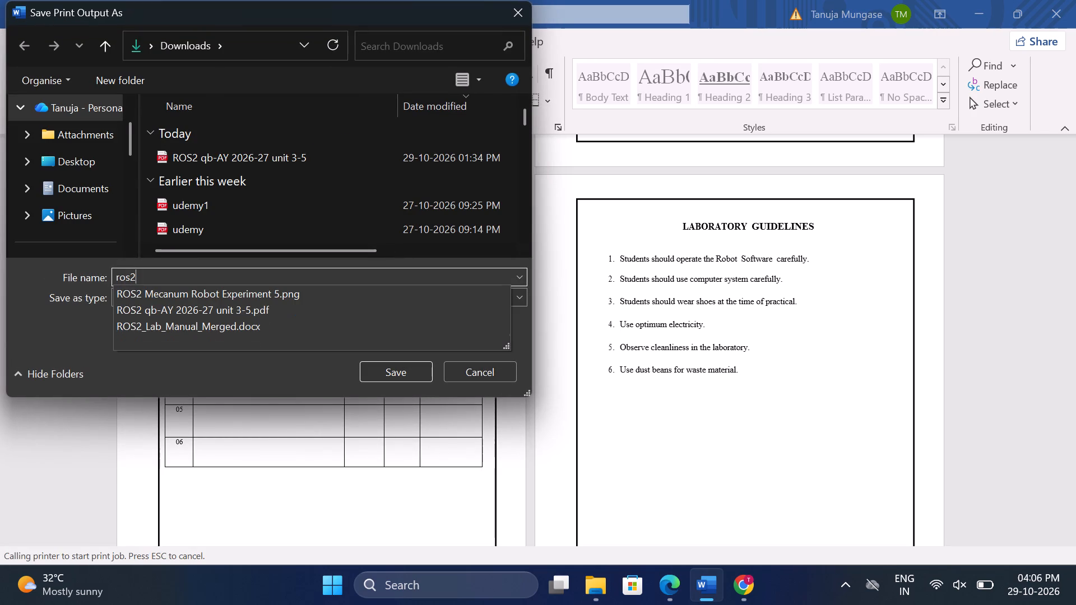
key("shift+underscore")
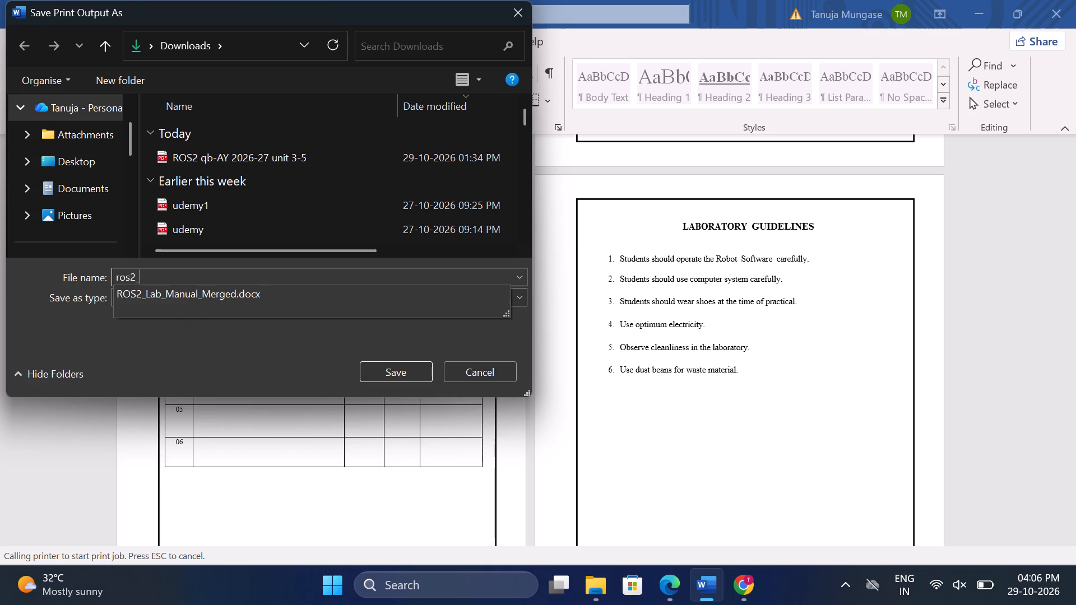
type("lab")
key("shift+underscore")
type("MA")
type("NUAK")
key("BackSpace")
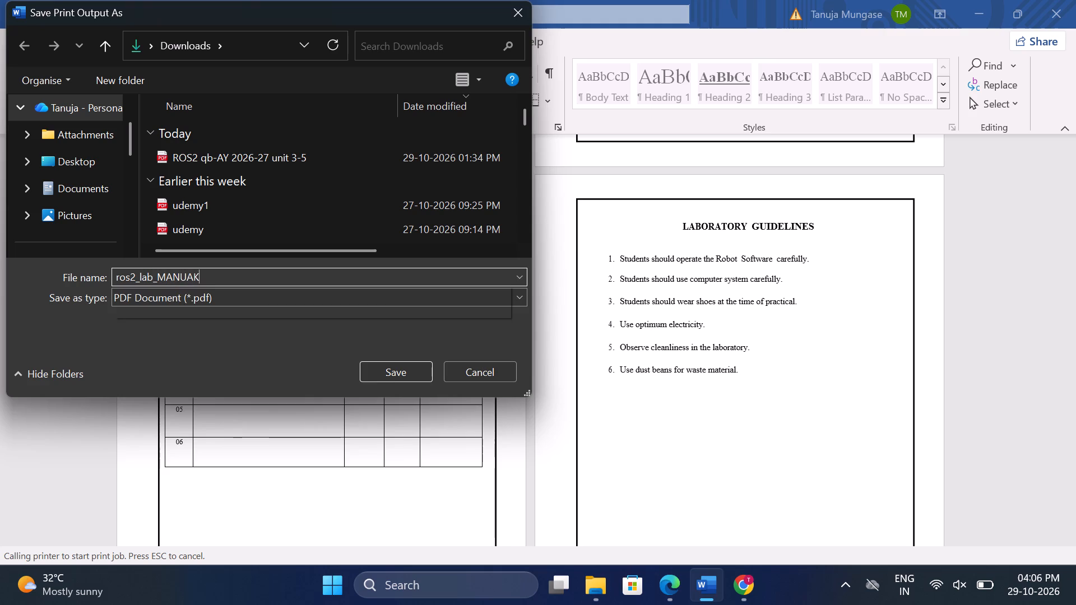
key("l")
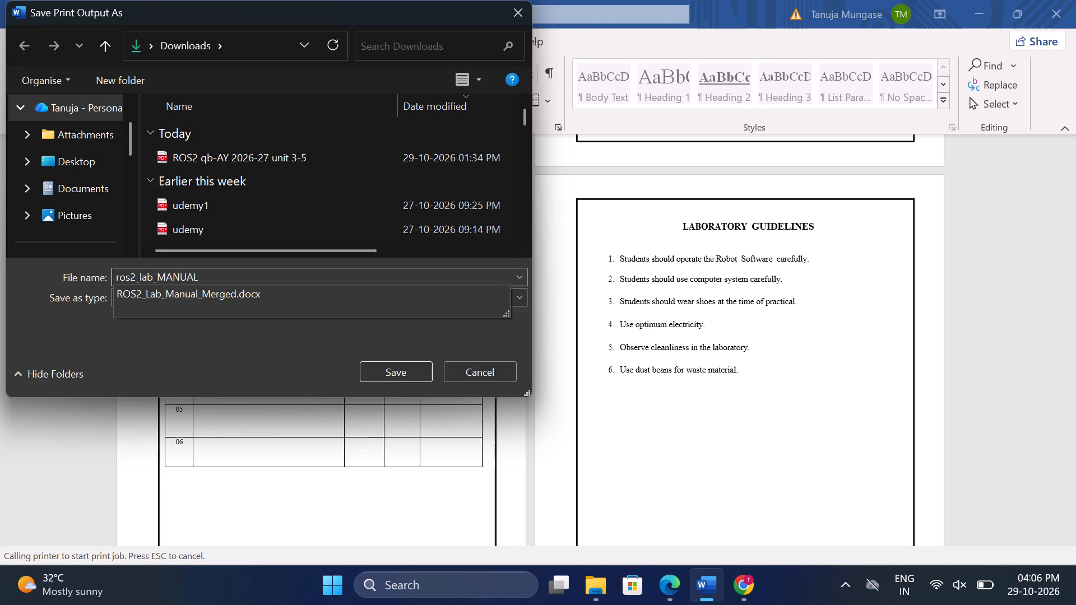
key("space")
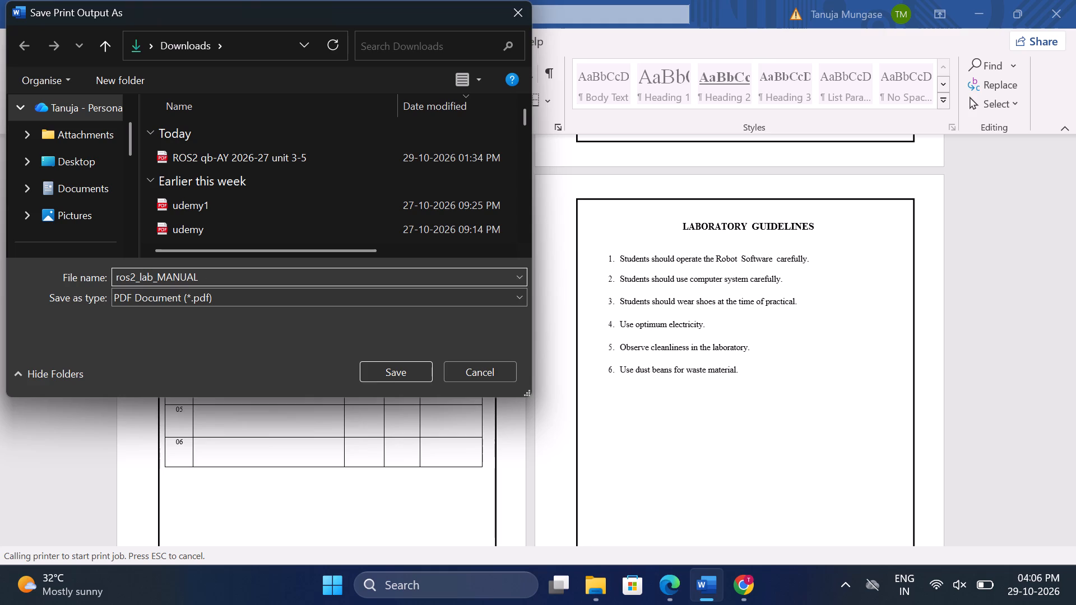
key("BackSpace")
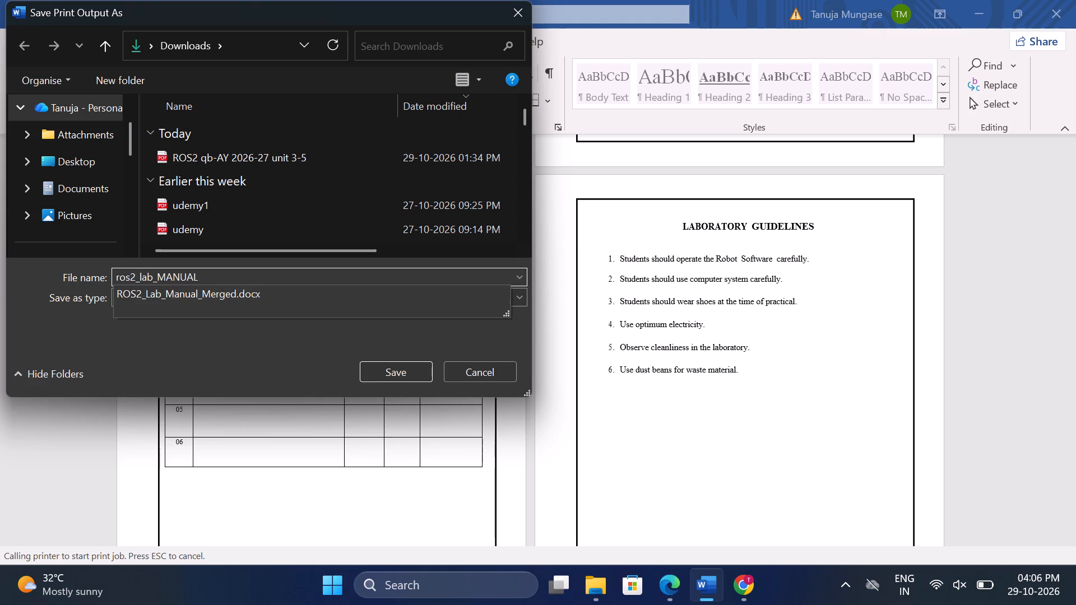
key("shift+underscore")
type("FINAL")
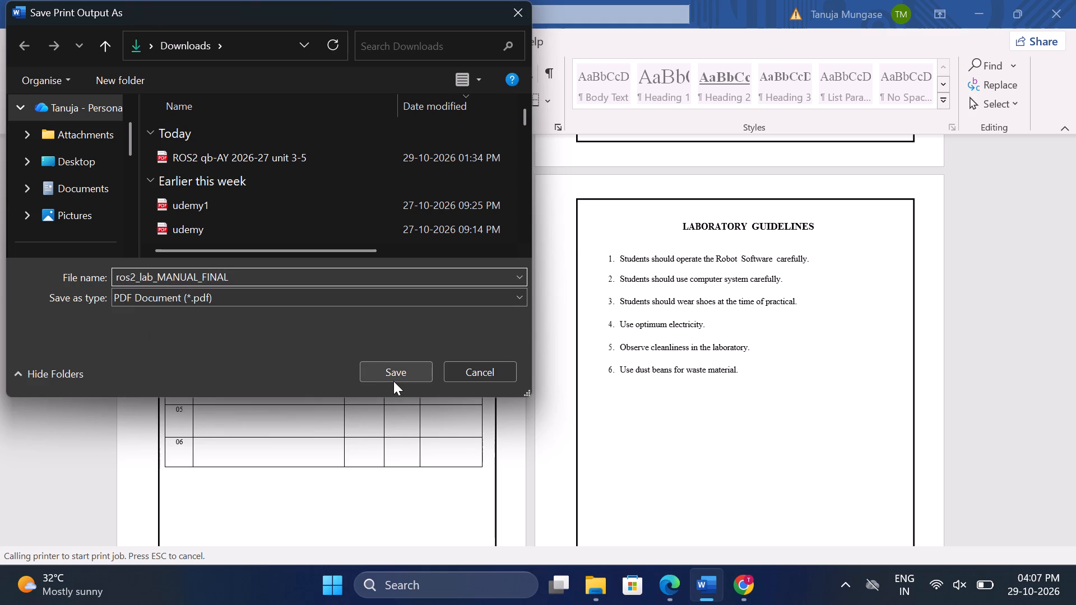
left_click(373, 366)
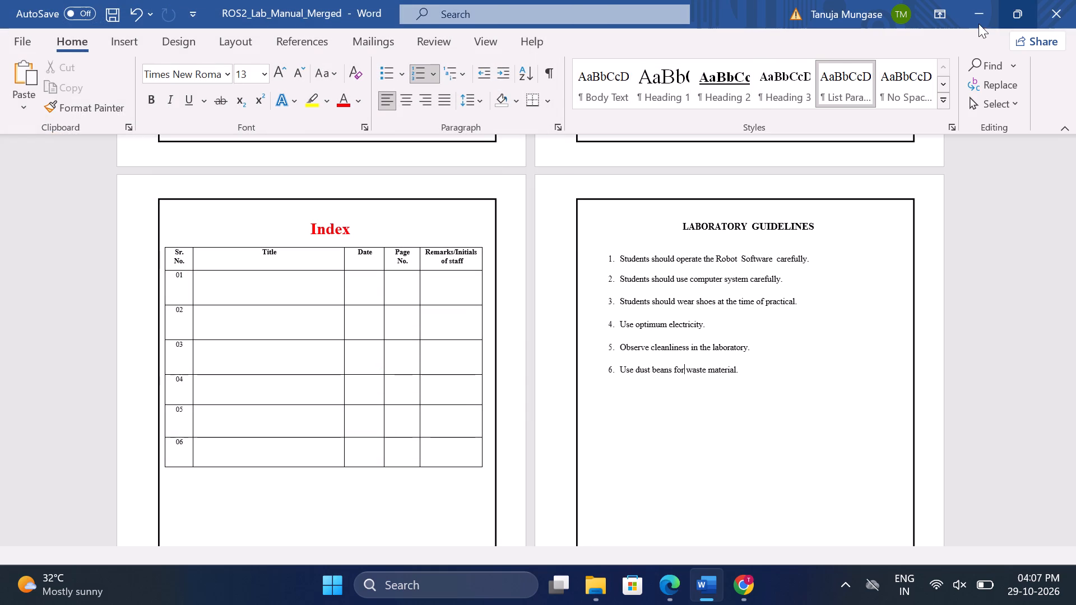
Minimize the manual, switch to File Explorer and go to its Home location.
left_click(975, 18)
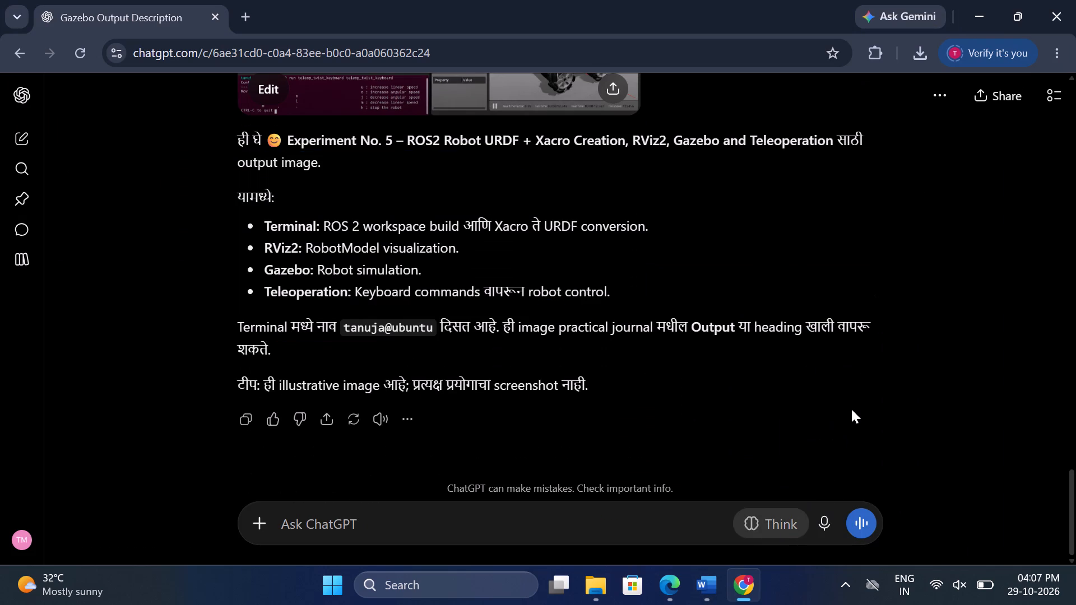
scroll(851, 410, "down", 3)
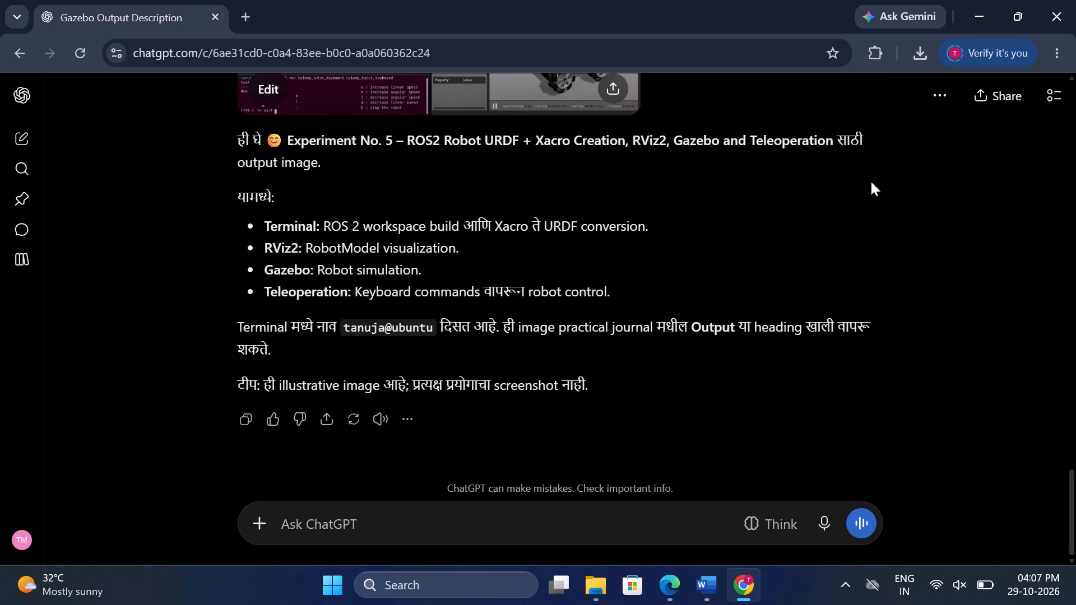
left_click(602, 585)
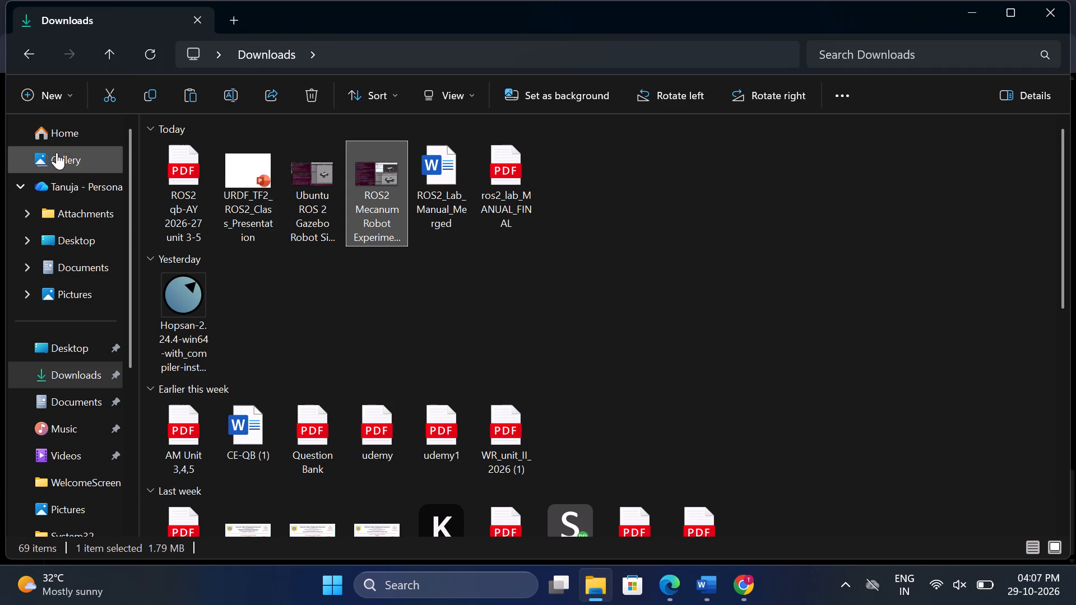
left_click(58, 137)
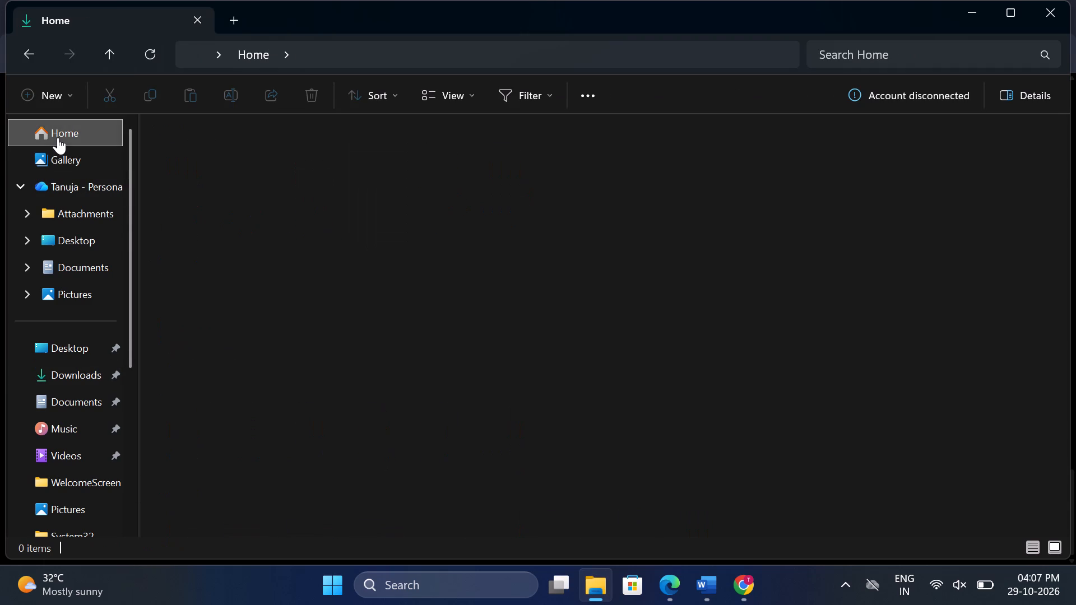
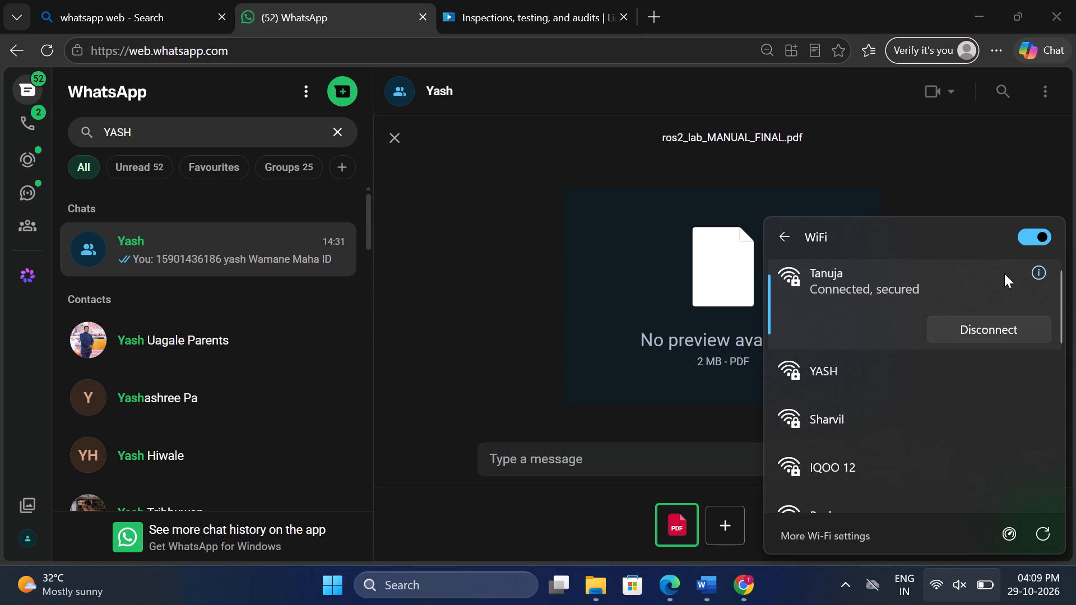
Switch the Wi-Fi connection to the secured YASH network, keeping automatic connection enabled.
left_click(839, 374)
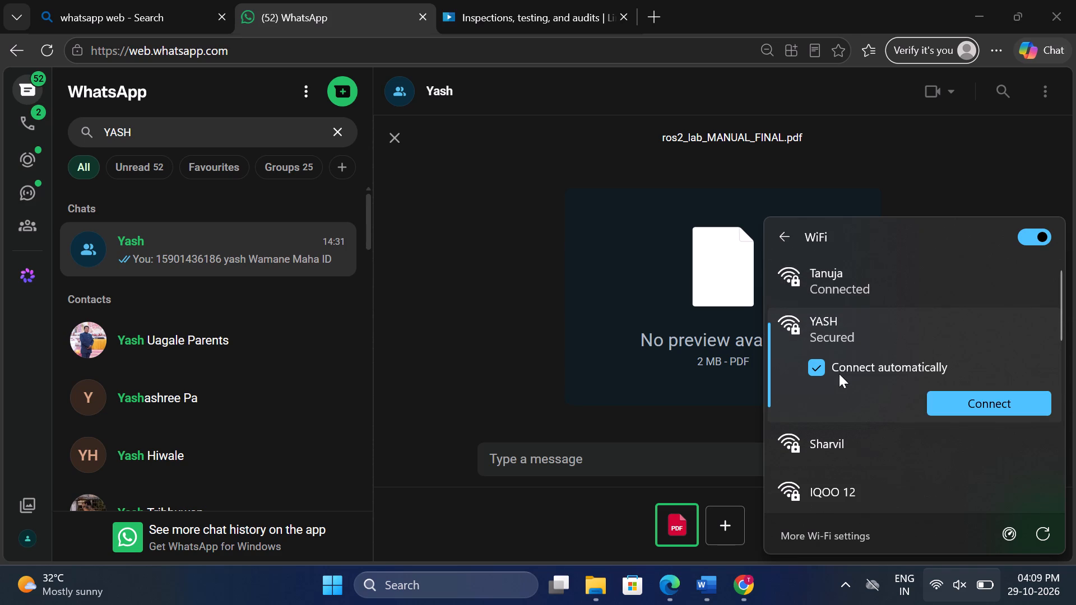
left_click(960, 398)
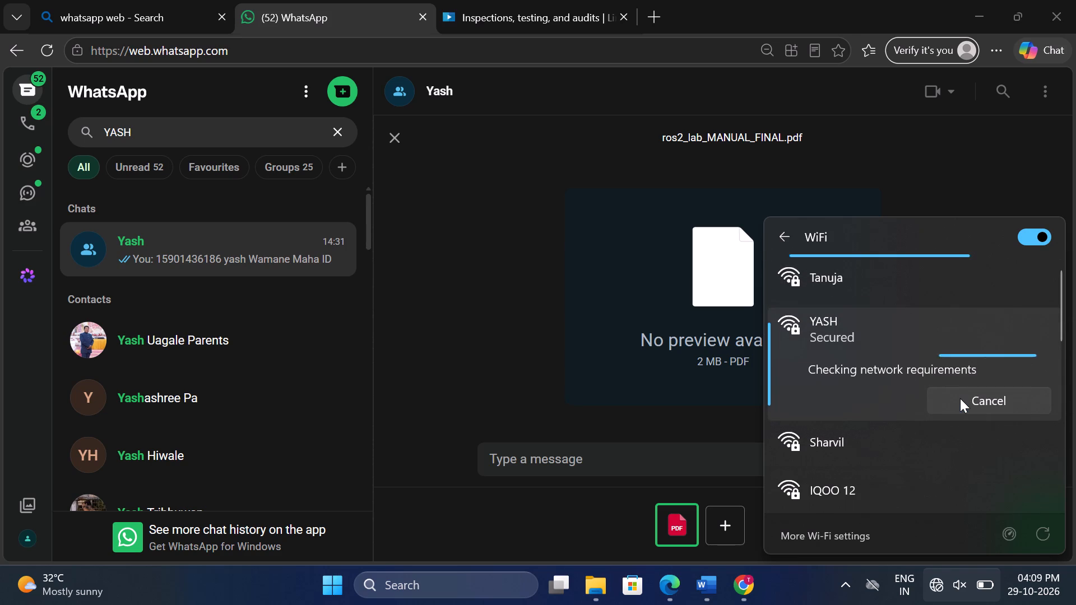